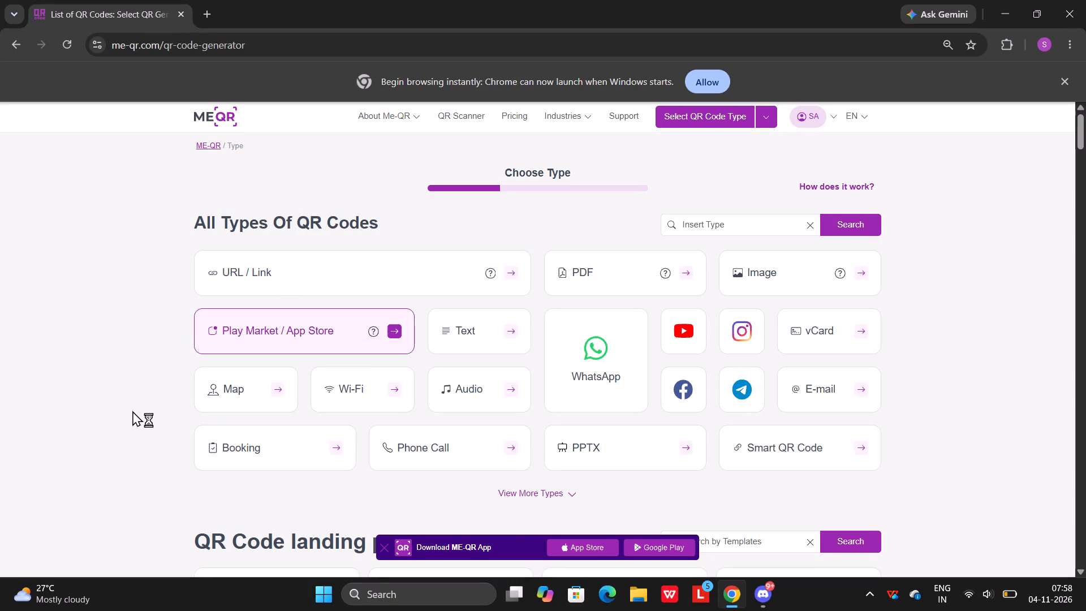
# Expand the list of QR code types and start a new List of Links QR code.
pyautogui.click(516, 489)
pyautogui.scroll(-2, 326, 445)
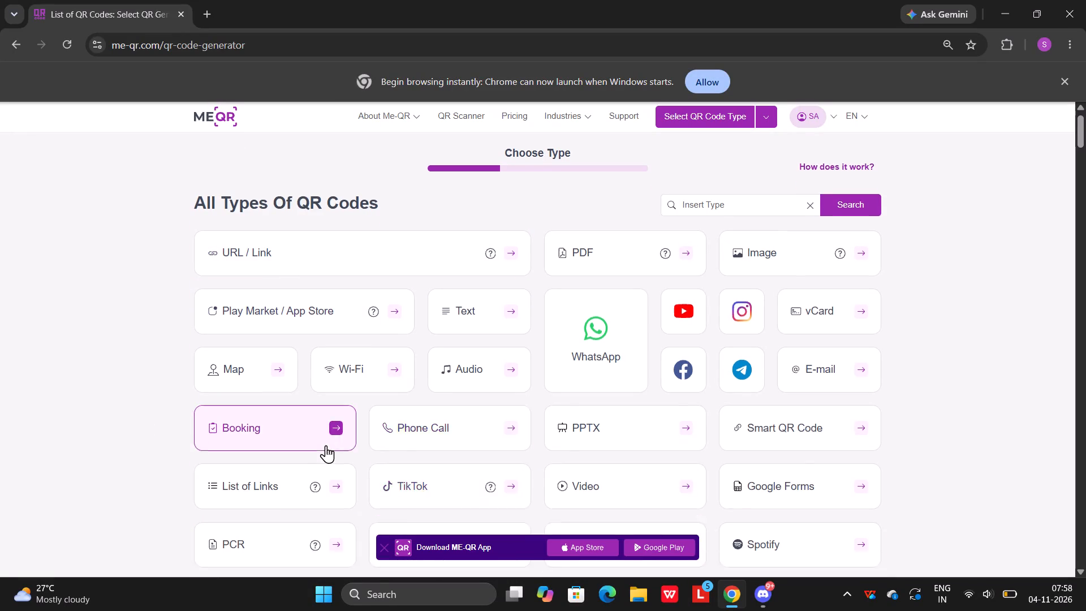
pyautogui.click(236, 381)
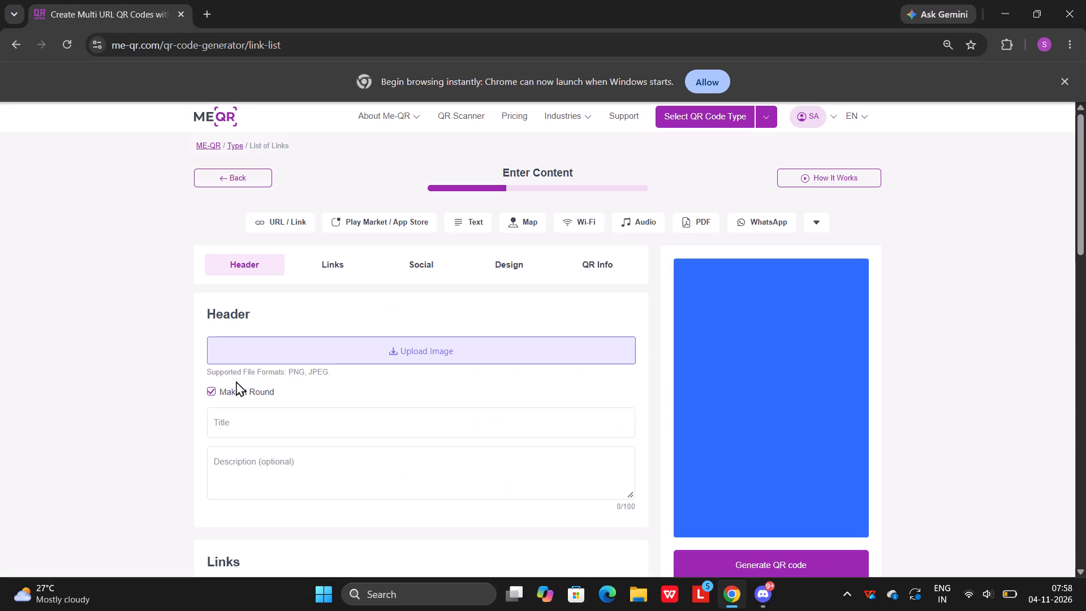
# Upload WhatsApp Image 2026-10-27 at 16.40.22 as the header image and turn off its round cropping.
pyautogui.click(407, 355)
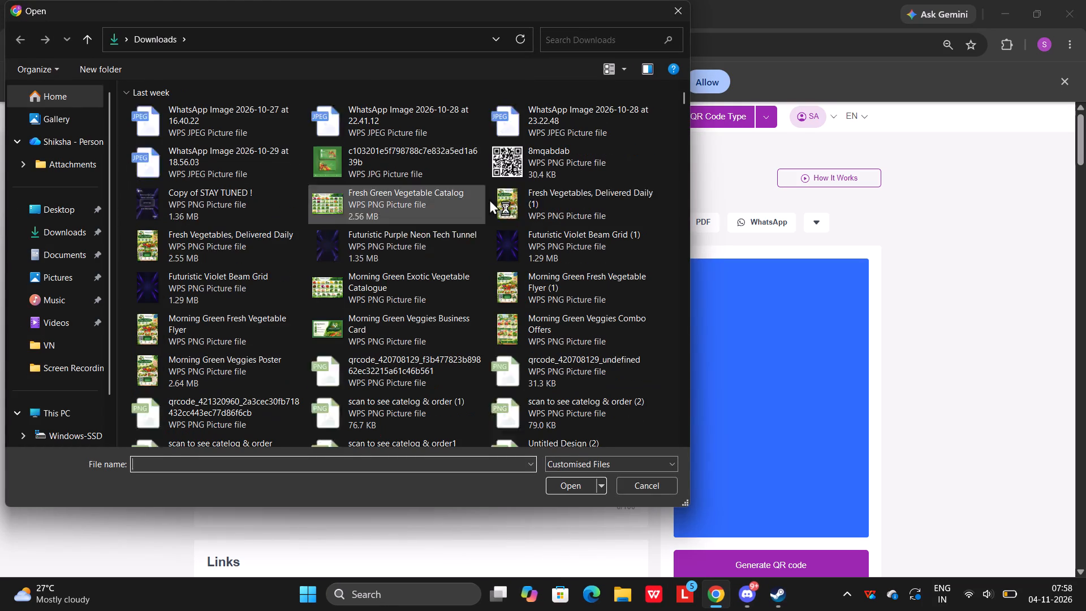
pyautogui.click(206, 128)
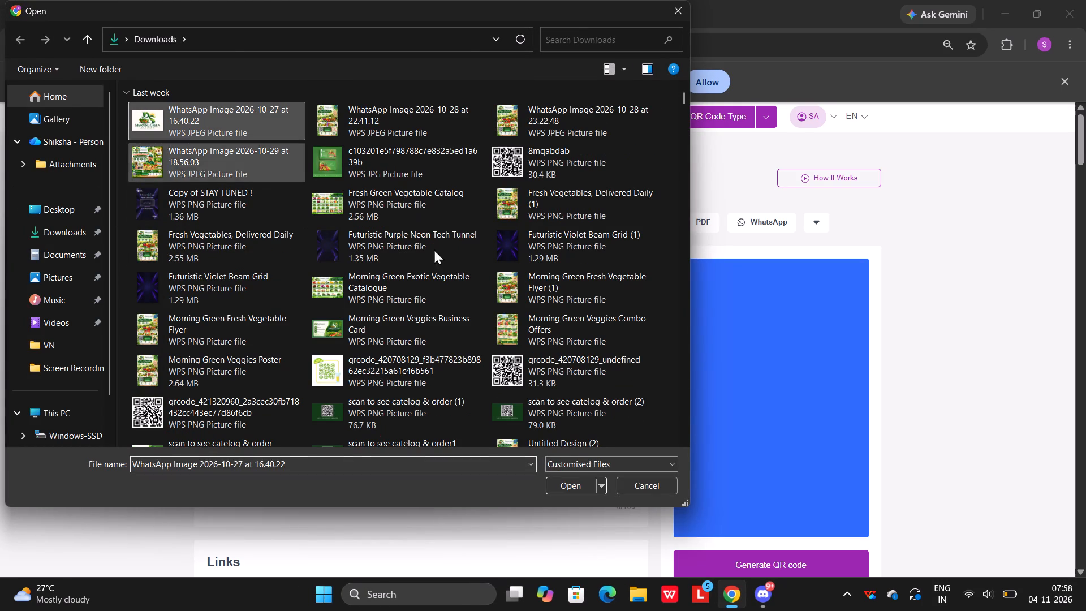
pyautogui.click(567, 480)
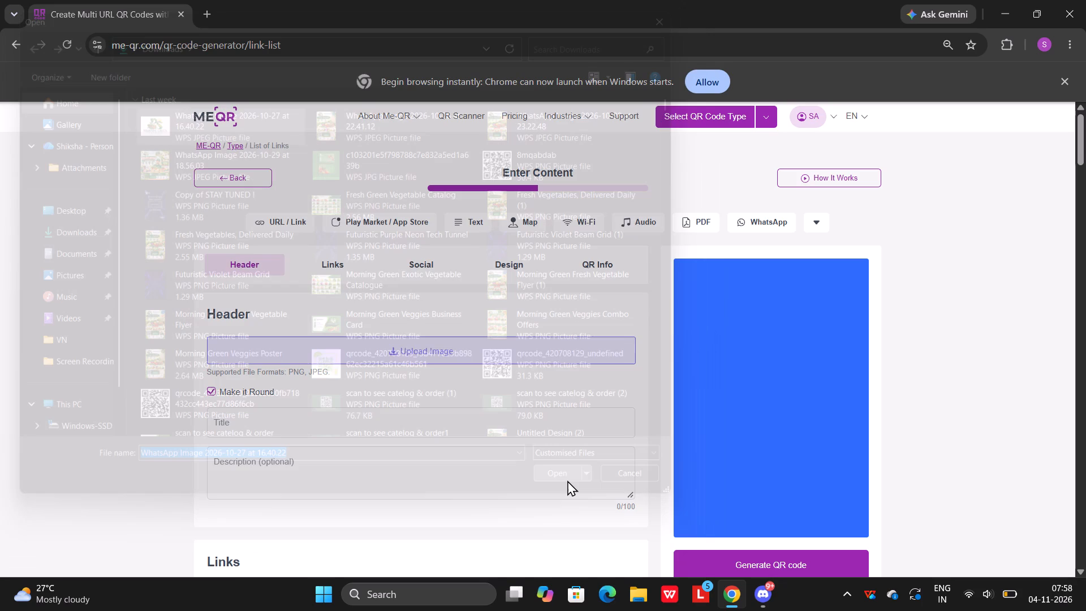
pyautogui.click(319, 442)
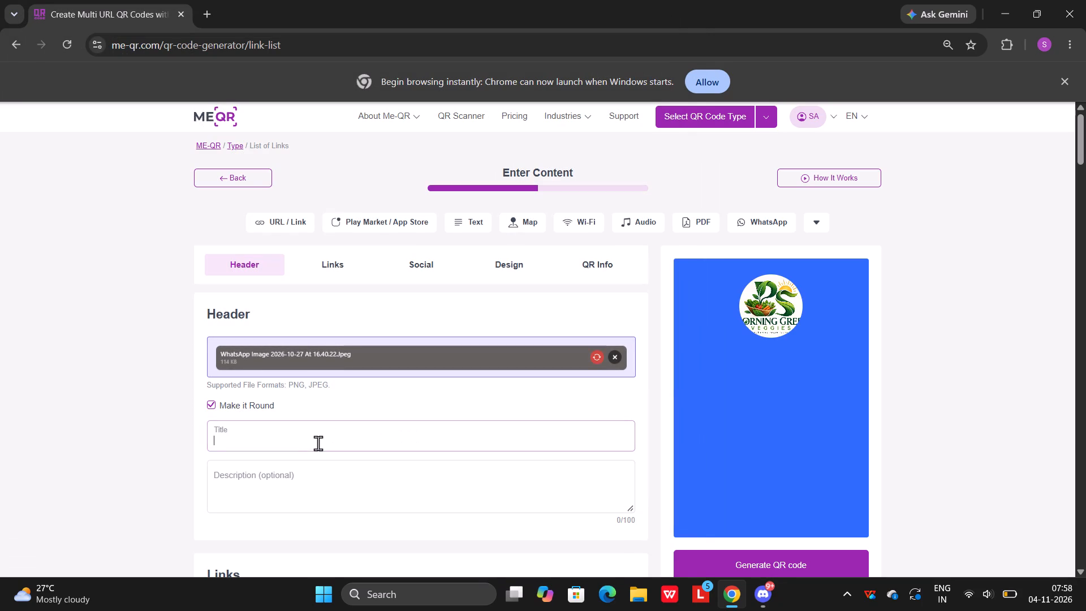
pyautogui.click(210, 406)
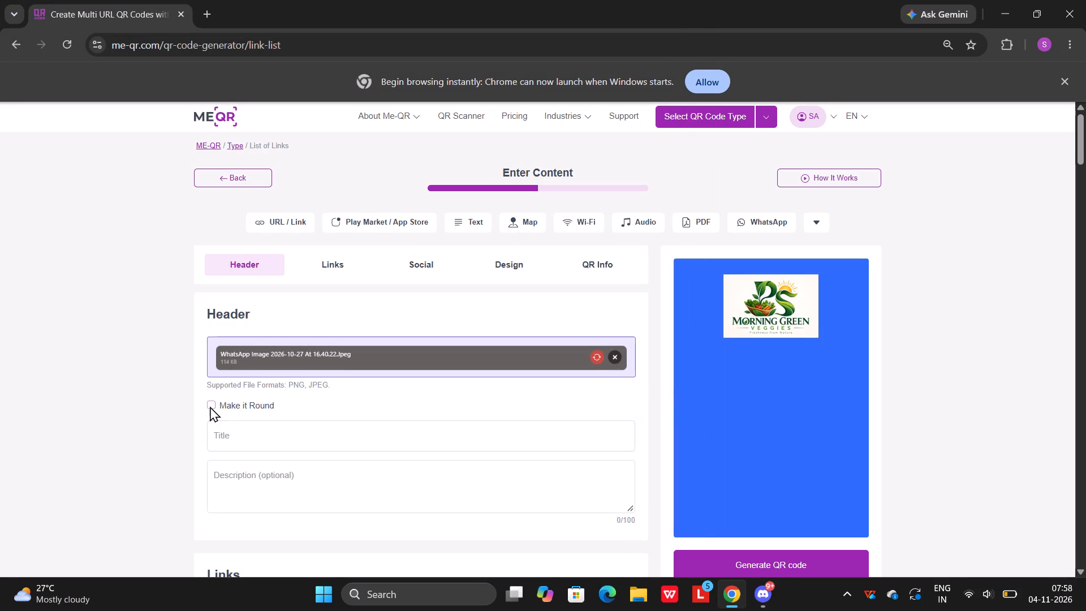
# Apply the light green preset from the color palette to the link page design.
pyautogui.click(253, 442)
pyautogui.scroll(-6, 545, 500)
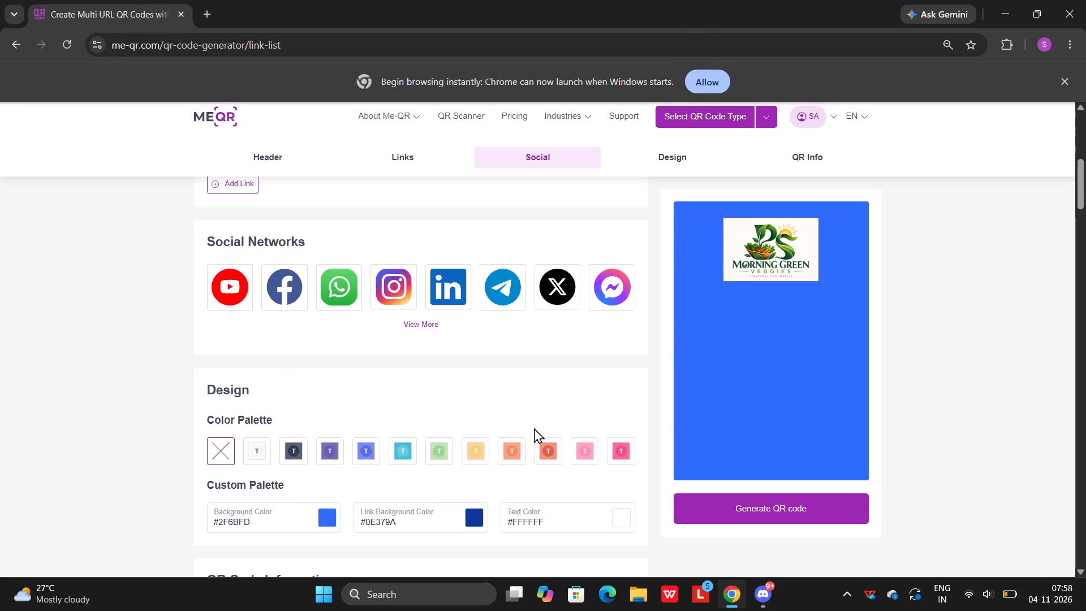
pyautogui.click(436, 447)
# Enter the page's header title, starting with "PS".
pyautogui.scroll(4, 436, 447)
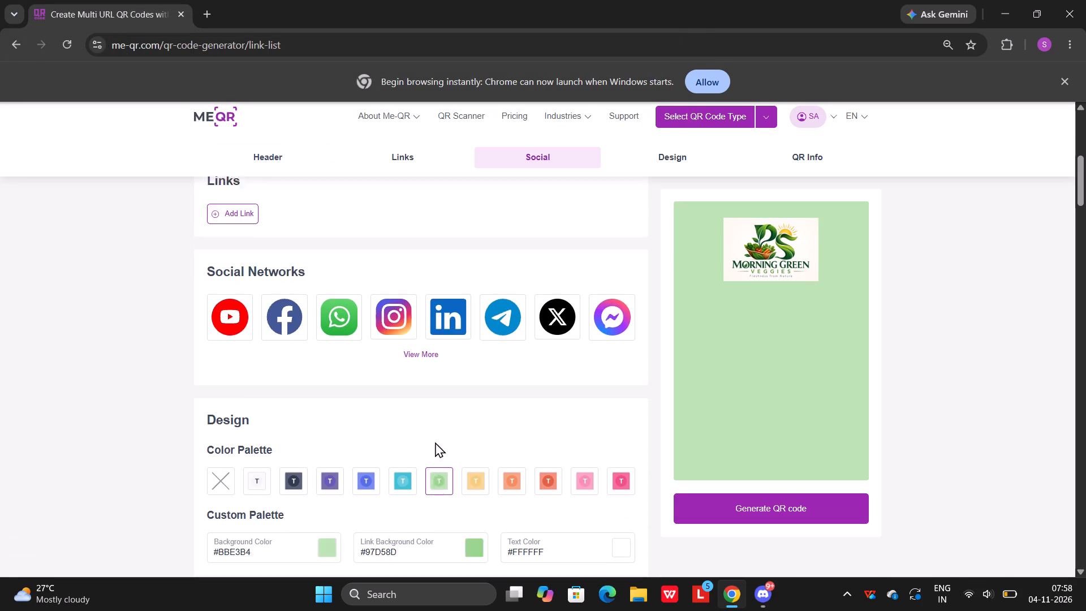
pyautogui.scroll(2, 435, 442)
pyautogui.click(238, 434)
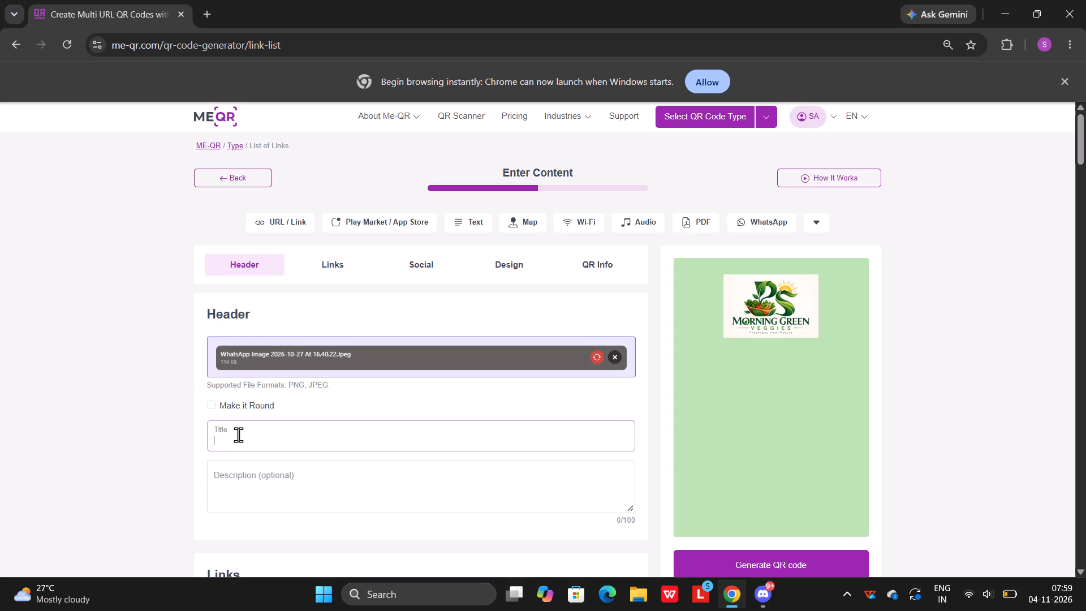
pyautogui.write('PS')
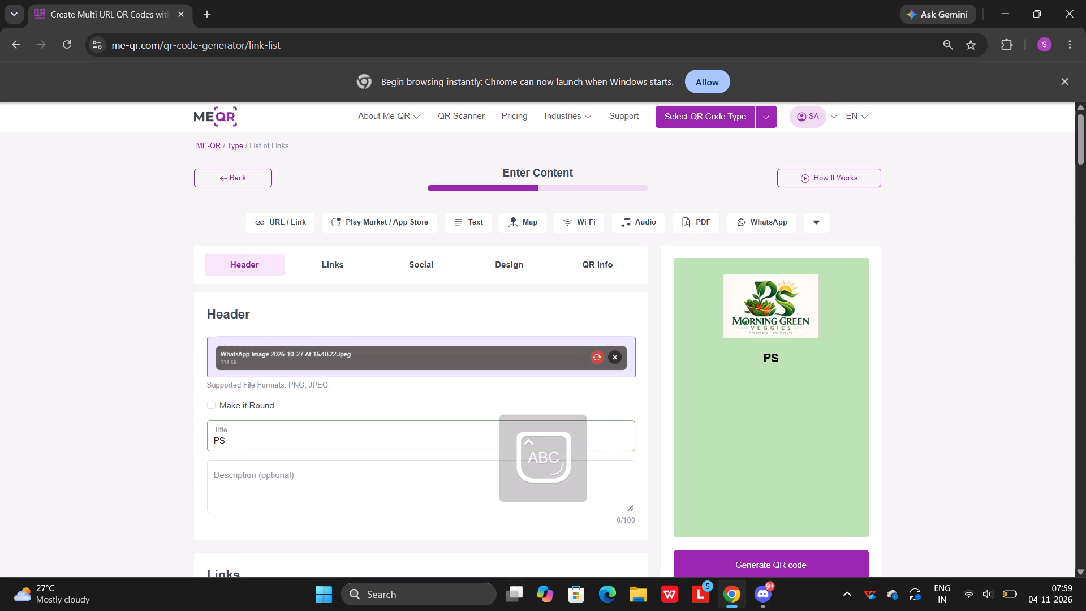
# Complete the header title so it reads "PS Morning Green Vegetables".
pyautogui.write('ornig')
pyautogui.press('space')
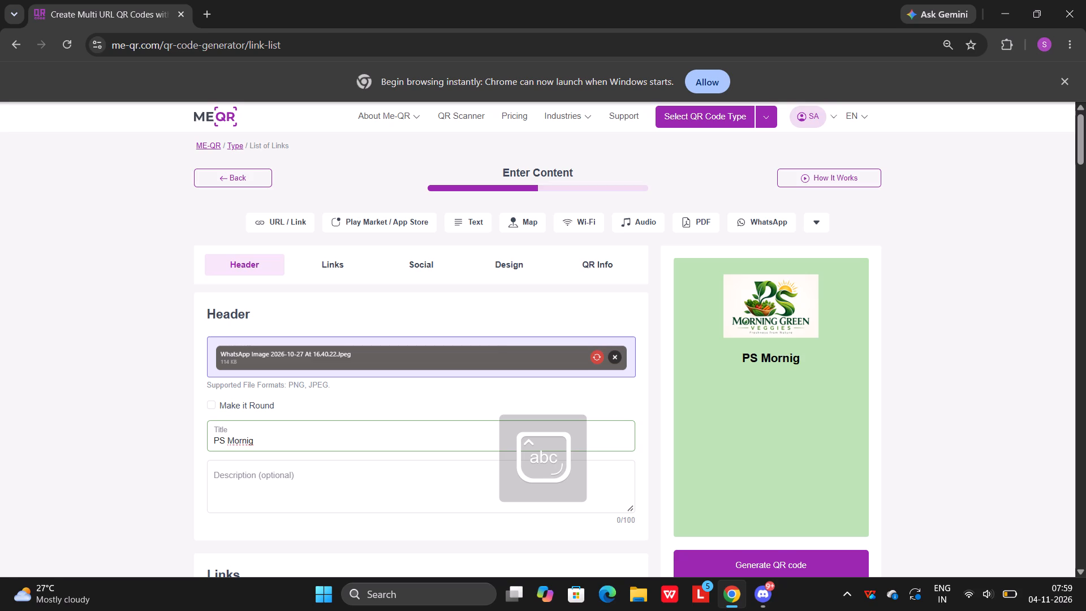
pyautogui.press('BackSpace')
pyautogui.press('BackSpace')
pyautogui.press('BackSpace')
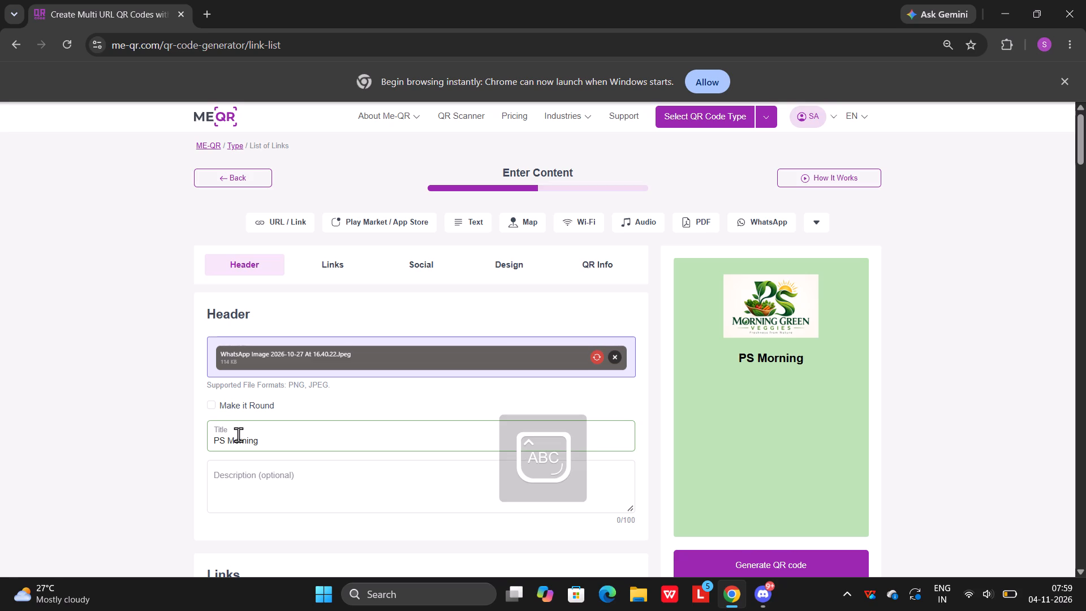
pyautogui.press('g')
pyautogui.write('reen')
pyautogui.press('space')
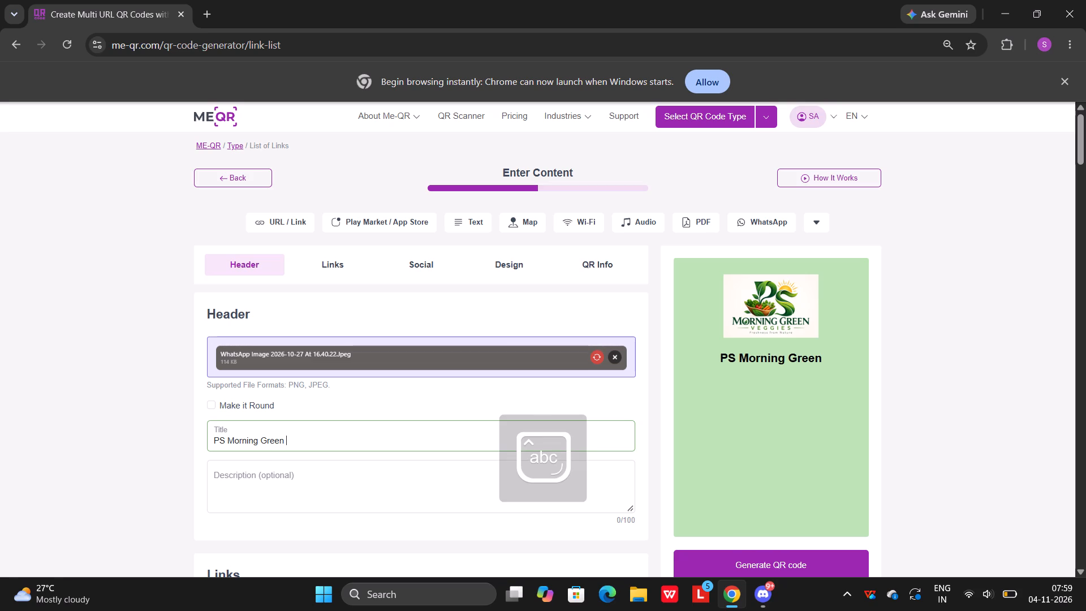
pyautogui.press('v')
pyautogui.write('egetables')
pyautogui.press('space')
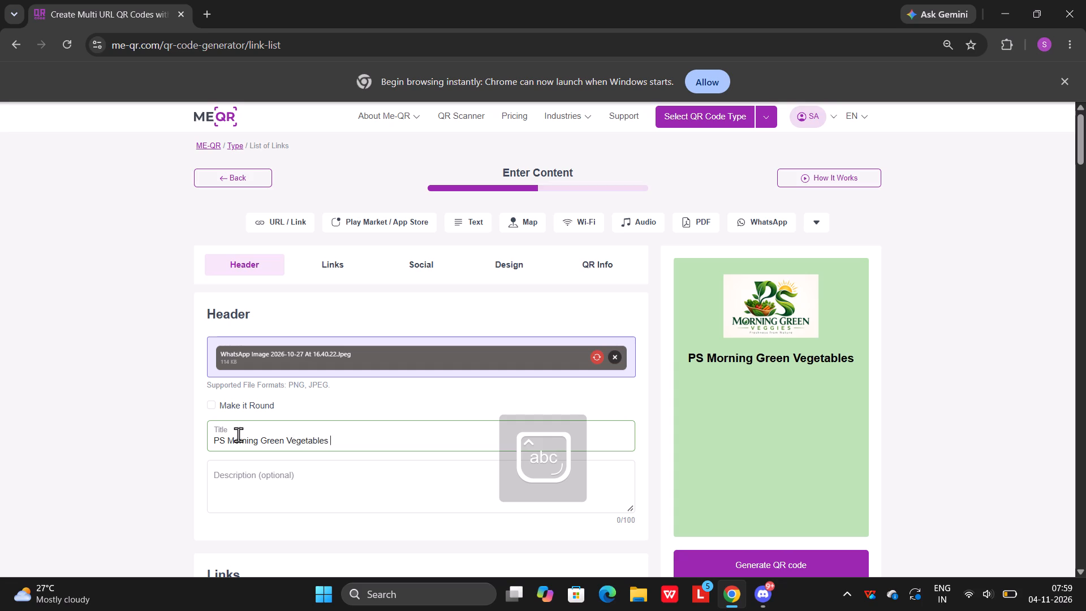
# Enter "Free Delivery upto 2 kilometers" as the first line of the header description.
pyautogui.click(233, 477)
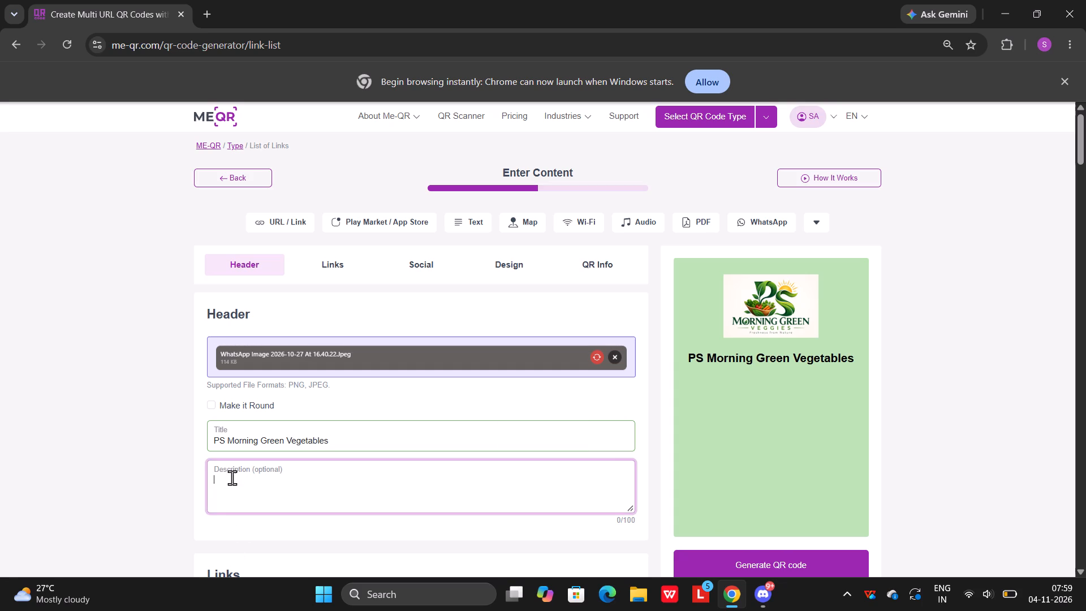
pyautogui.press('f')
pyautogui.write('ree')
pyautogui.press('space')
pyautogui.write('de')
pyautogui.press('BackSpace')
pyautogui.press('BackSpace')
pyautogui.press('d')
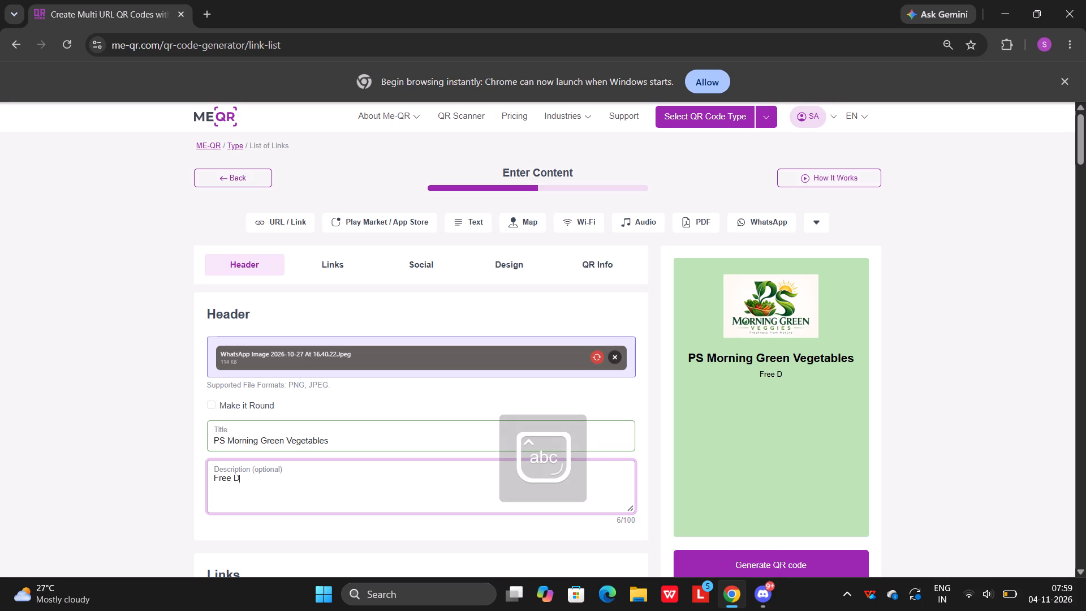
pyautogui.write('elin')
pyautogui.press('BackSpace')
pyautogui.write('very')
pyautogui.press('space')
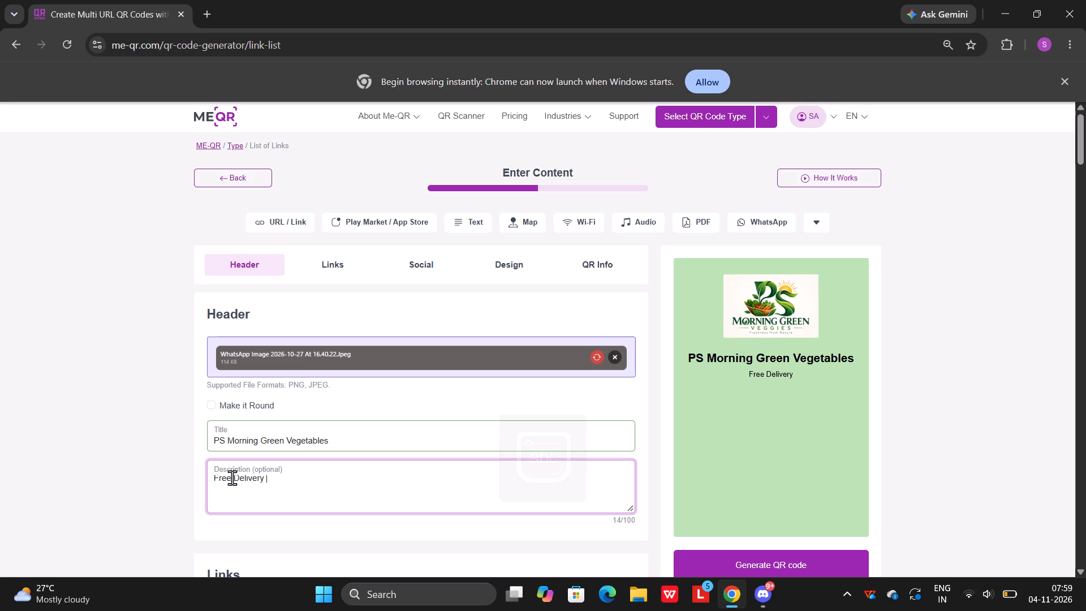
pyautogui.press('u')
pyautogui.write('po')
pyautogui.press('BackSpace')
pyautogui.write('to')
pyautogui.press('space')
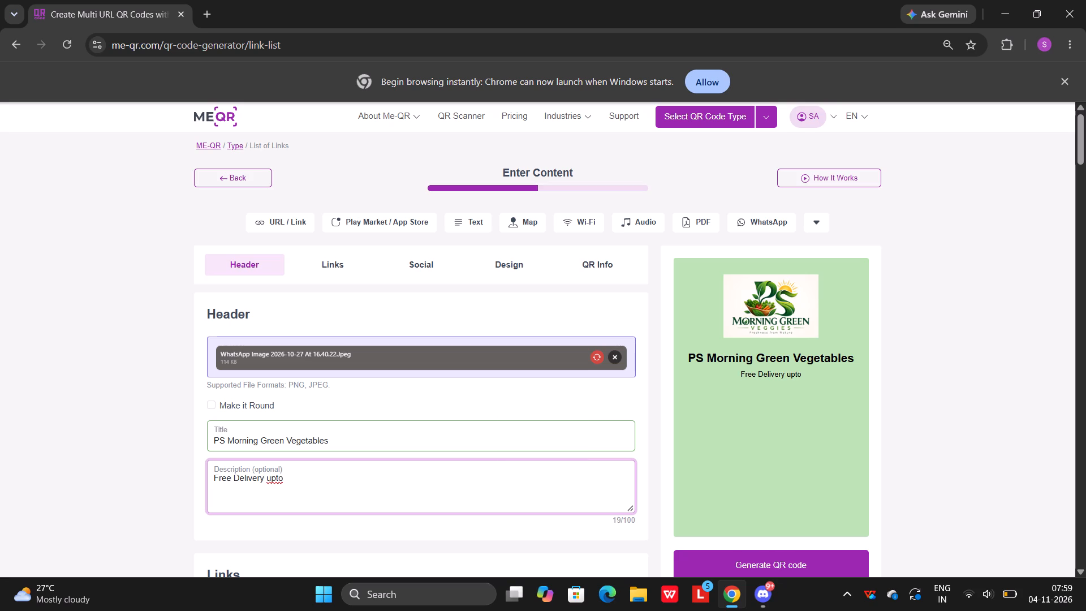
pyautogui.write('2')
pyautogui.press('space')
pyautogui.write('kilometers')
pyautogui.press('space')
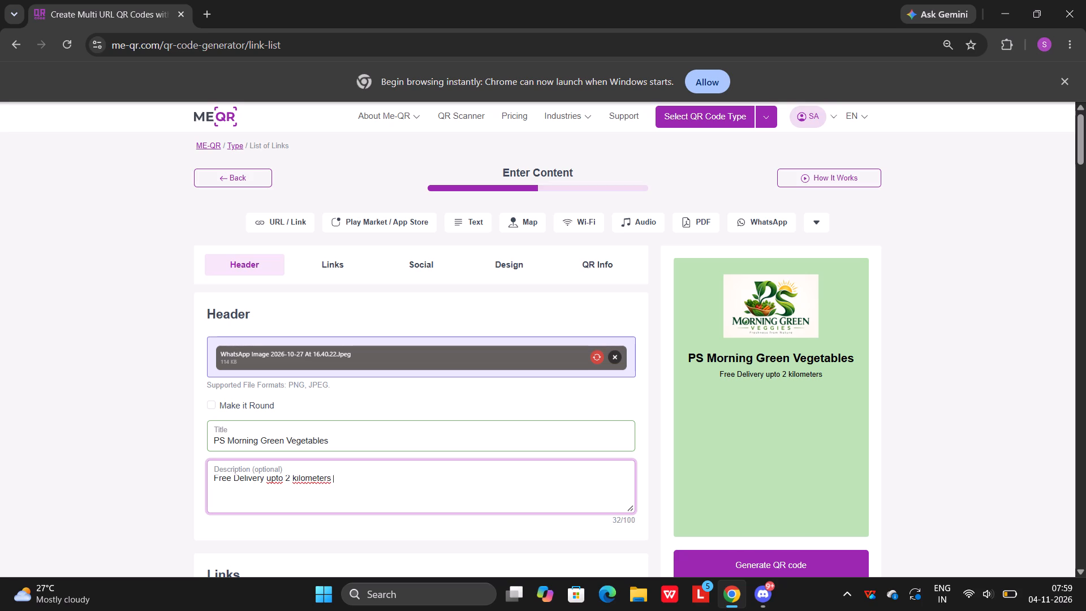
pyautogui.scroll(1, 330, 496)
pyautogui.moveTo(334, 481); pyautogui.dragTo(297, 480)
pyautogui.moveTo(297, 480); pyautogui.dragTo(300, 480)
# Add a second line to the header description beginning with "Free Carry".
pyautogui.click(338, 478)
pyautogui.hotkey('shift', 'Return')
pyautogui.write('free')
pyautogui.press('space')
pyautogui.press('BackSpace')
pyautogui.press('BackSpace')
pyautogui.press('BackSpace')
pyautogui.press('BackSpace')
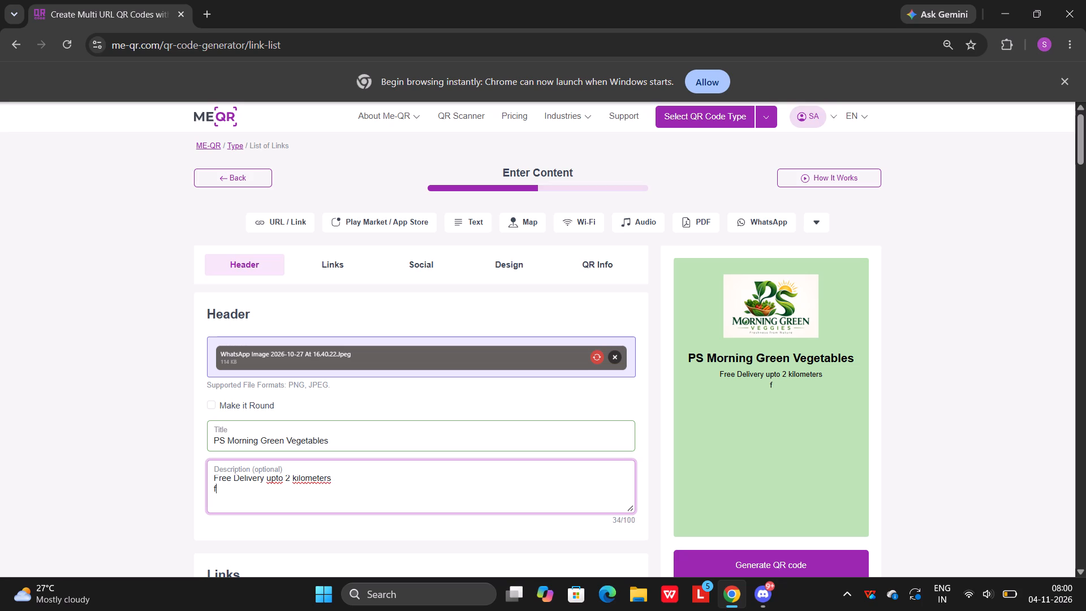
pyautogui.press('BackSpace')
pyautogui.press('f')
pyautogui.write('ree')
pyautogui.press('space')
pyautogui.press('c')
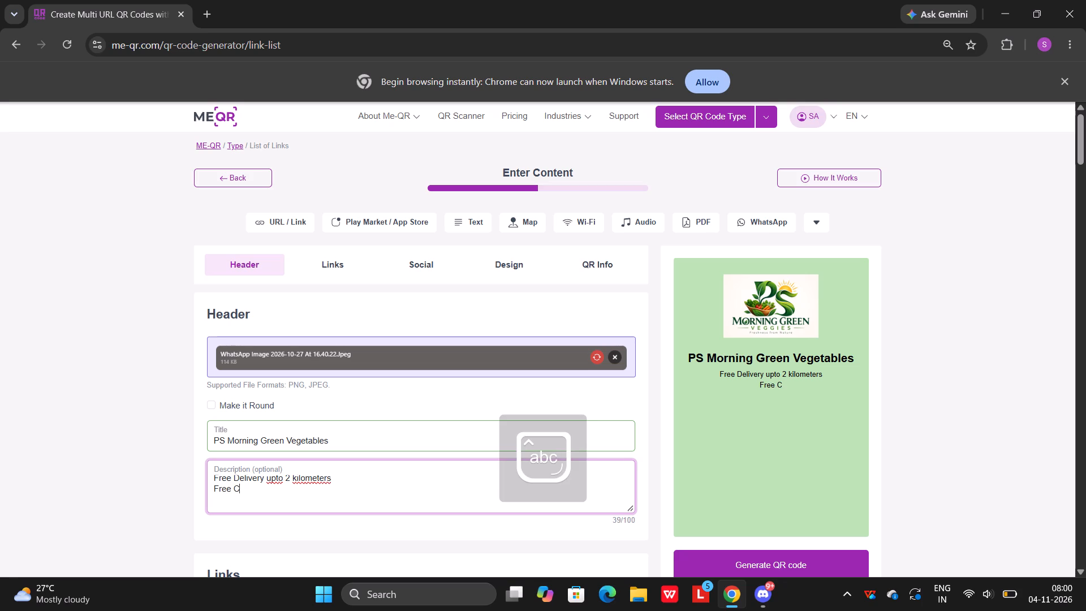
pyautogui.write('arry')
pyautogui.press('space')
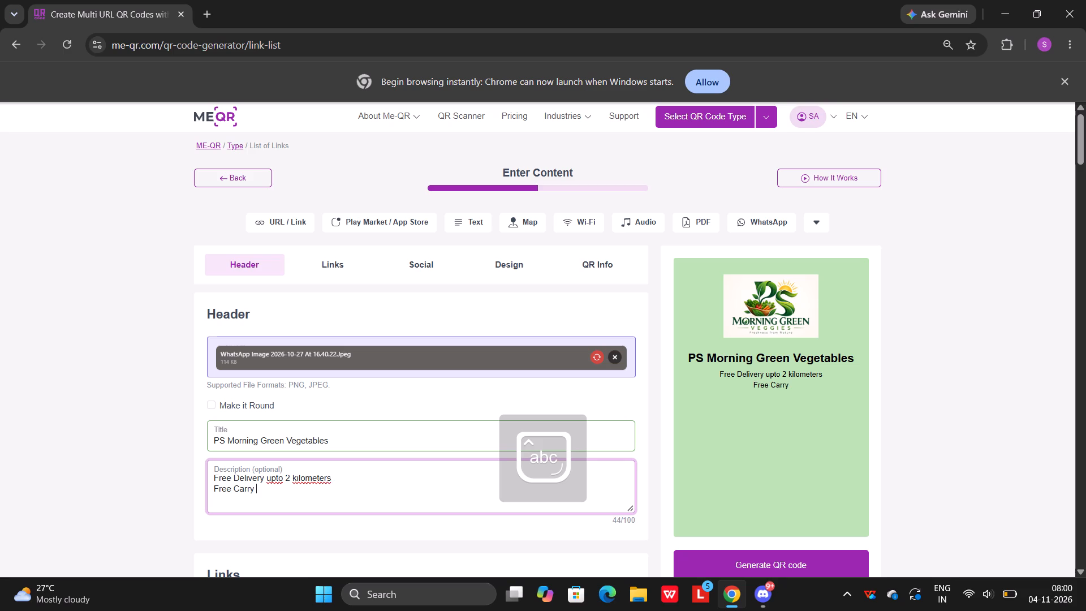
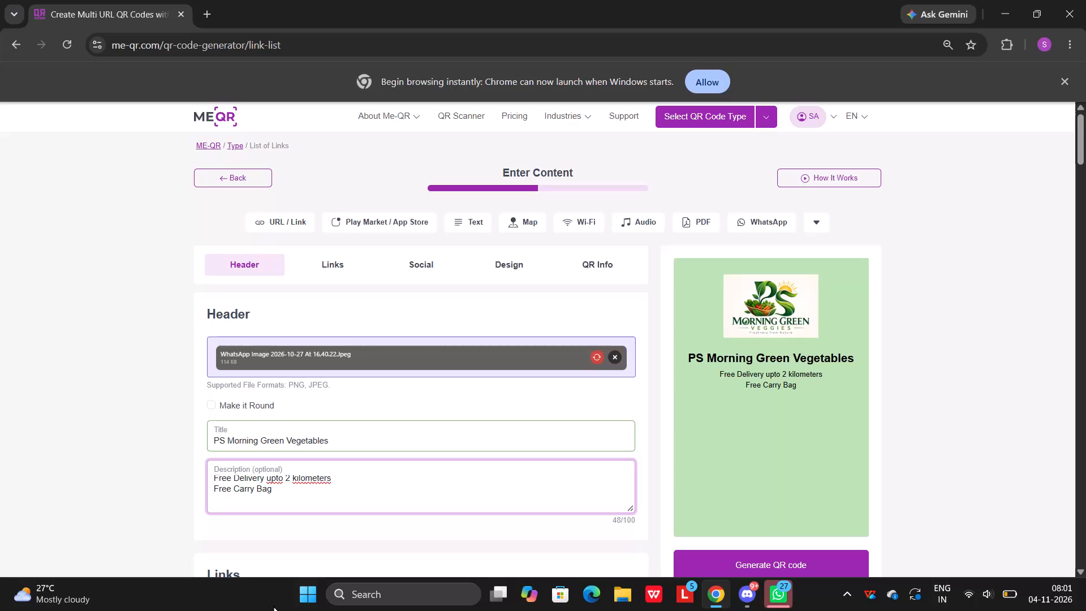
# Extend the second line of the header description after "Free Carry Bag" with "+ free curry leaf".
pyautogui.write('+ free')
pyautogui.press('space')
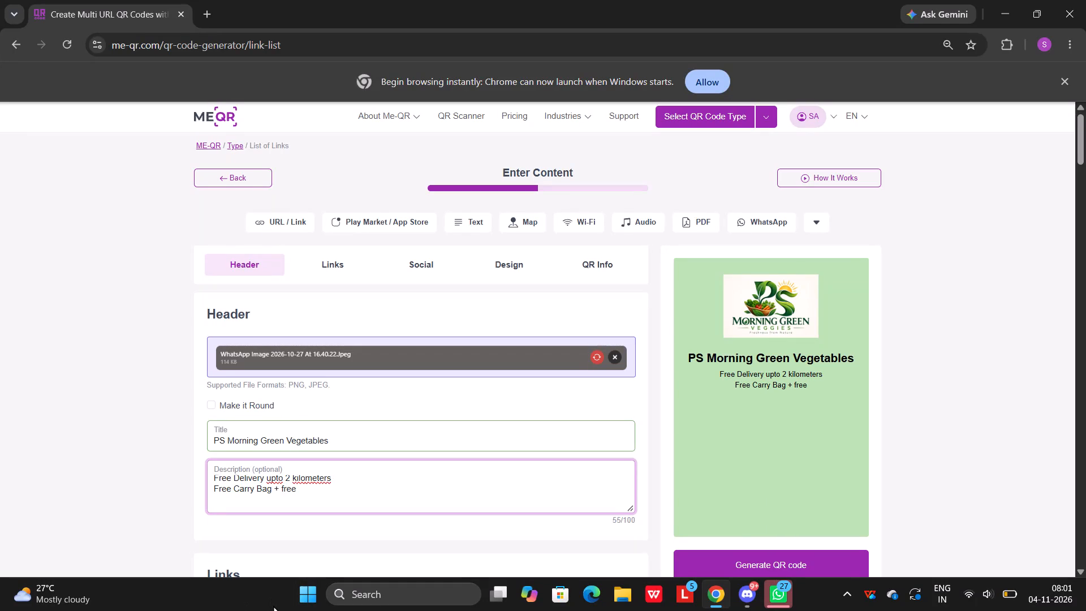
pyautogui.write('cu')
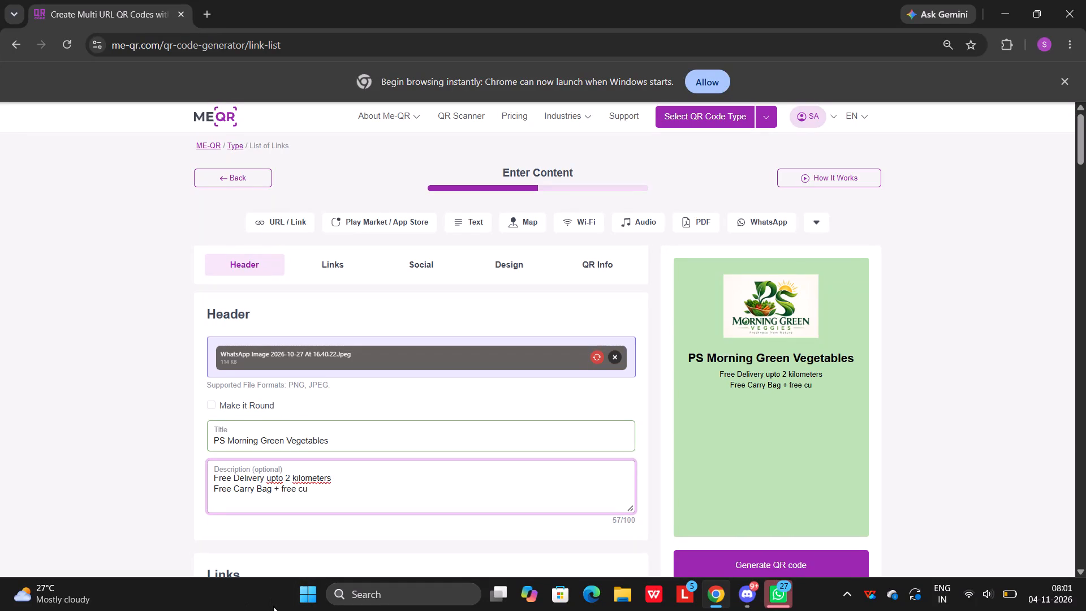
pyautogui.write('rr')
pyautogui.write('y leaf')
pyautogui.press('space')
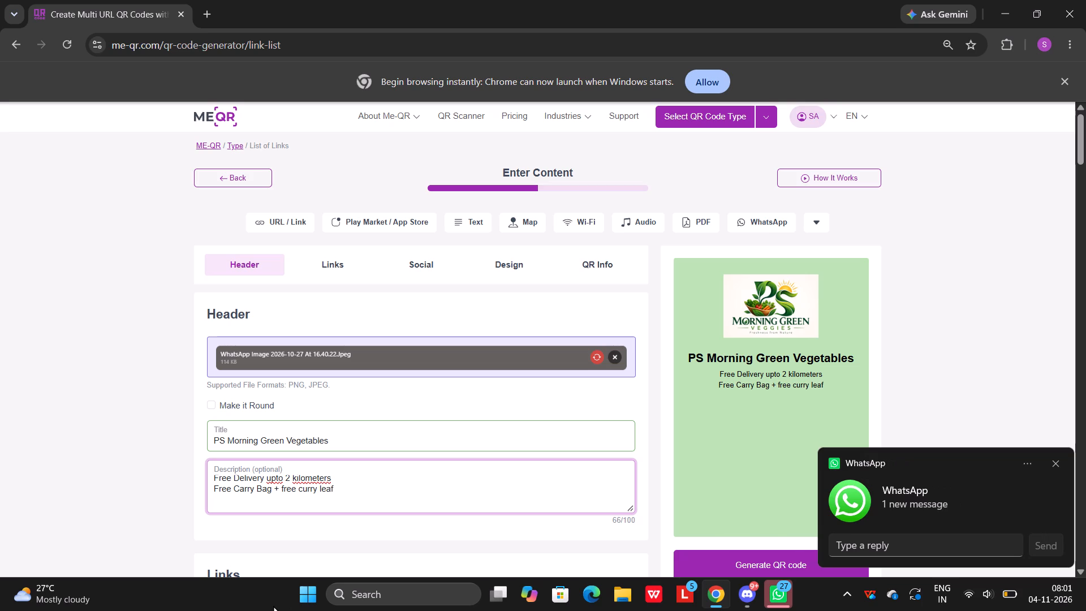
# Continue the second description line with "or coriander or mint leaves".
pyautogui.write('or m')
pyautogui.press('BackSpace')
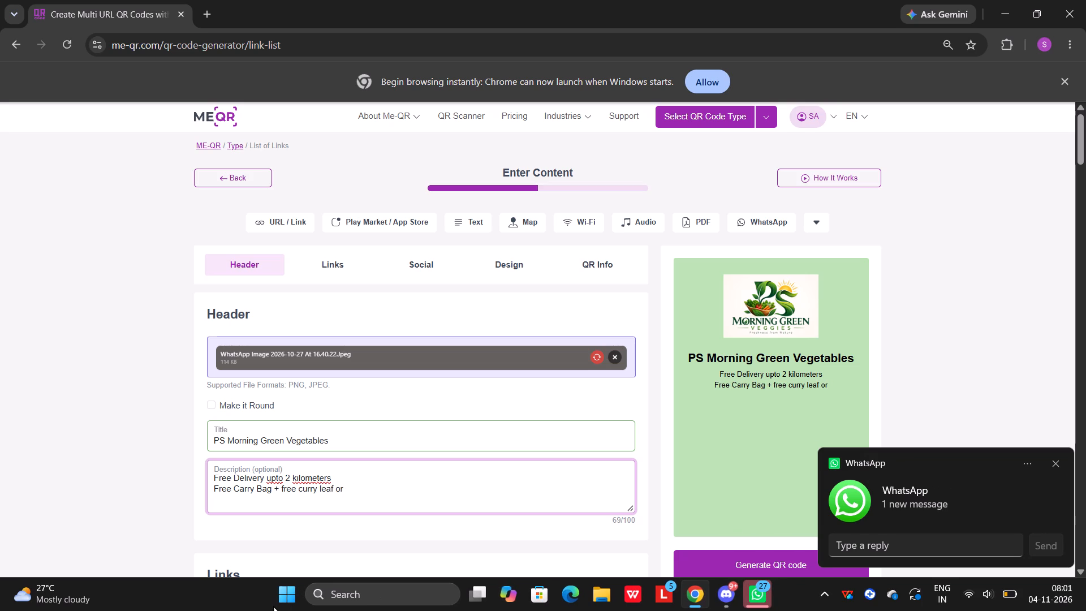
pyautogui.press('BackSpace')
pyautogui.write('co')
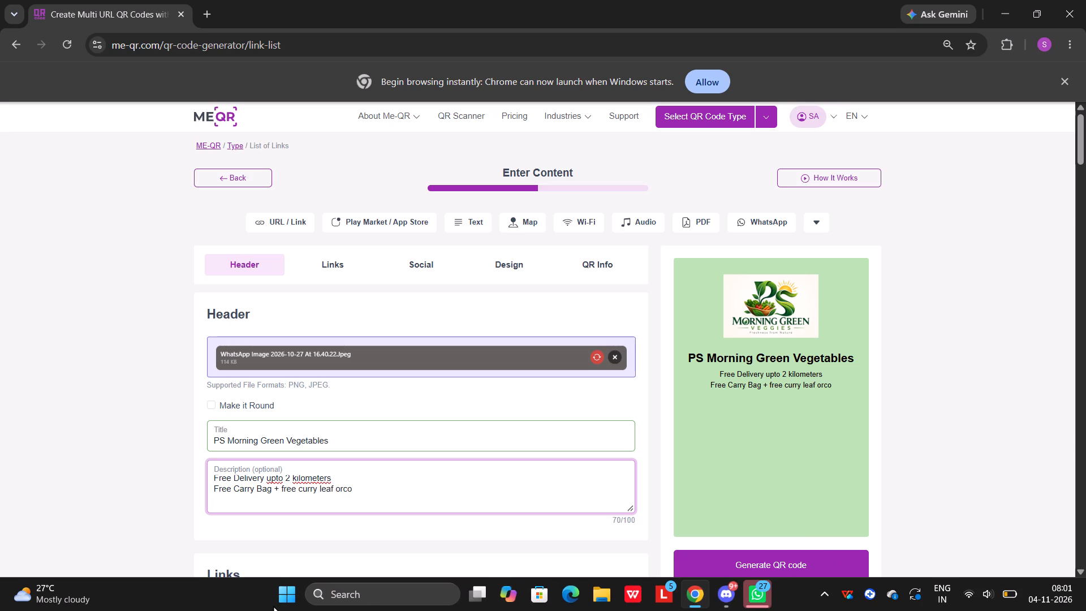
pyautogui.press('BackSpace')
pyautogui.press('BackSpace')
pyautogui.press('BackSpace')
pyautogui.press('BackSpace')
pyautogui.write('or cor')
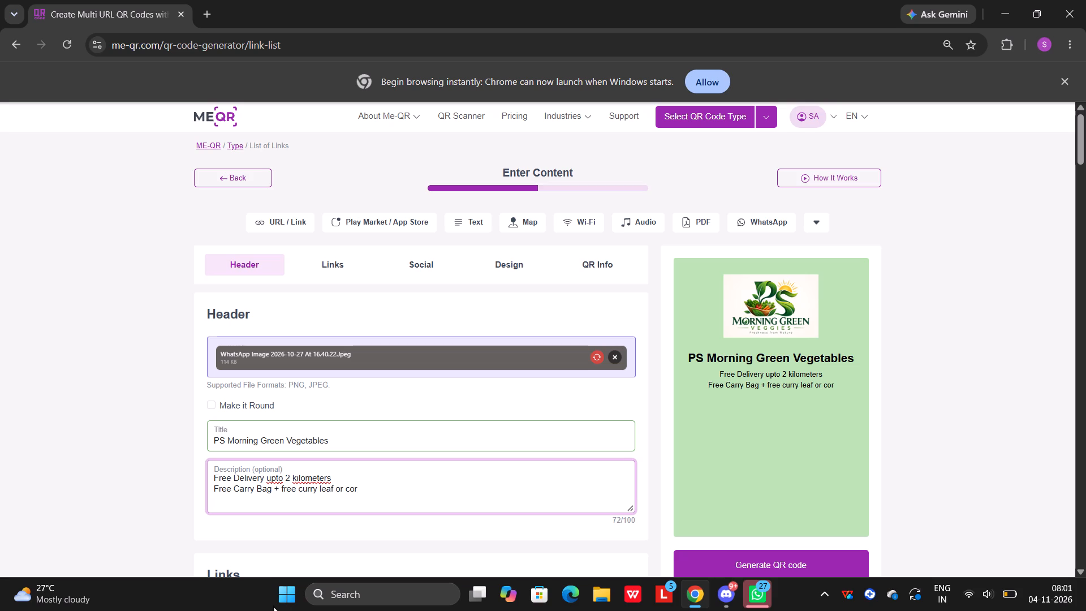
pyautogui.press('i')
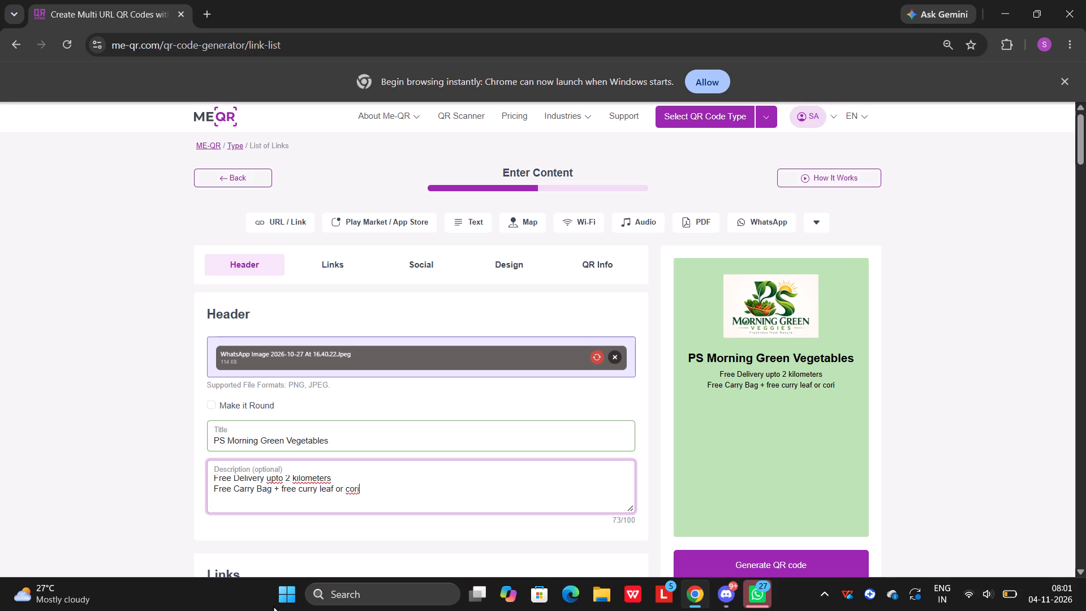
pyautogui.write('ander')
pyautogui.press('space')
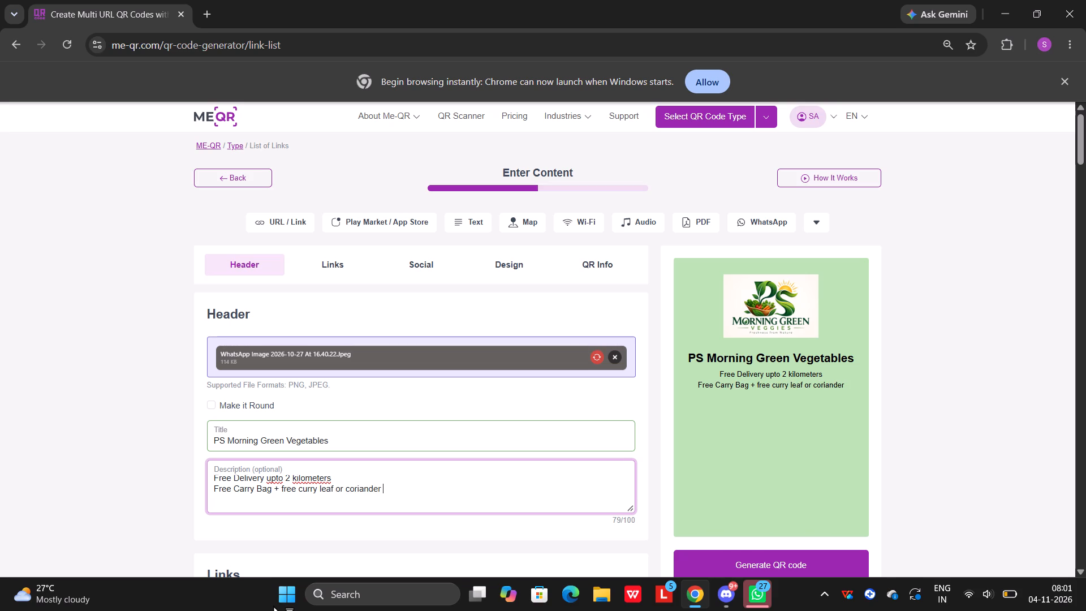
pyautogui.write('or')
pyautogui.press('space')
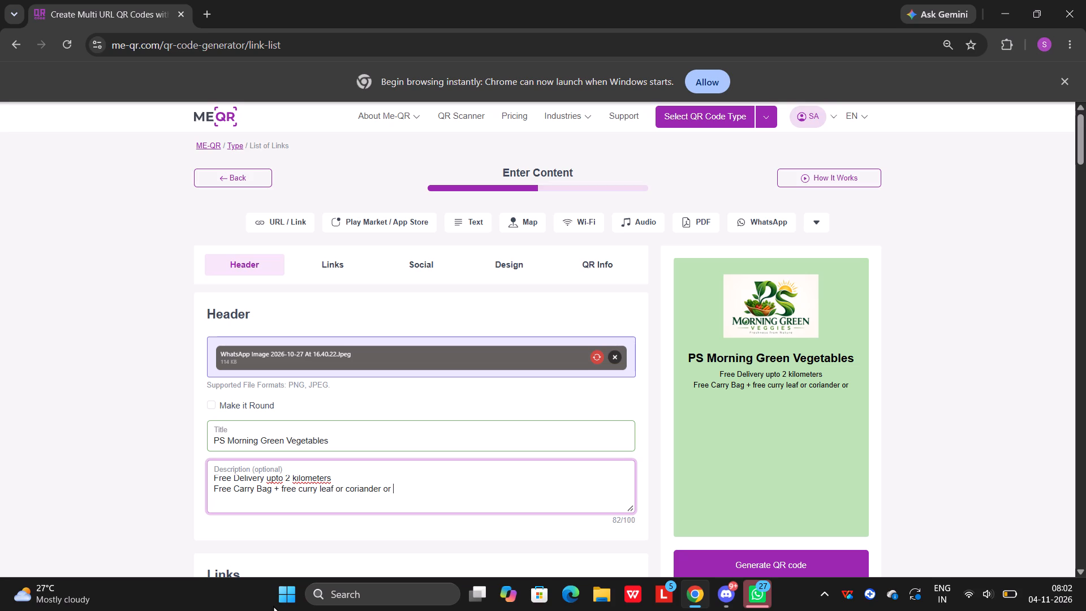
pyautogui.write('mint leaves')
pyautogui.press('space')
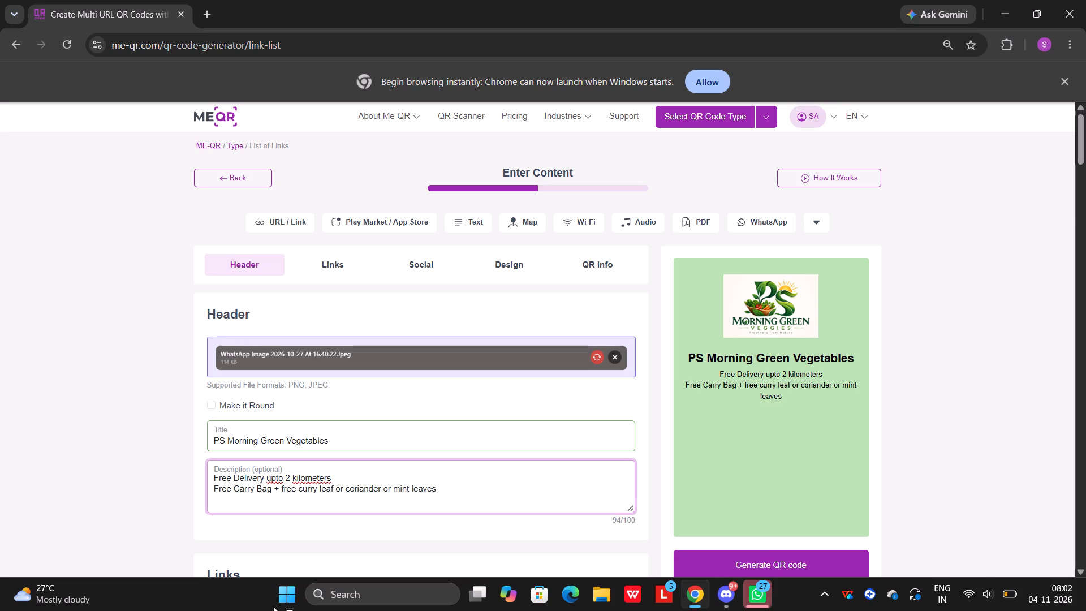
# Review the wording of both header description lines, covering the free delivery and the free carry bag offer.
pyautogui.scroll(1, 291, 489)
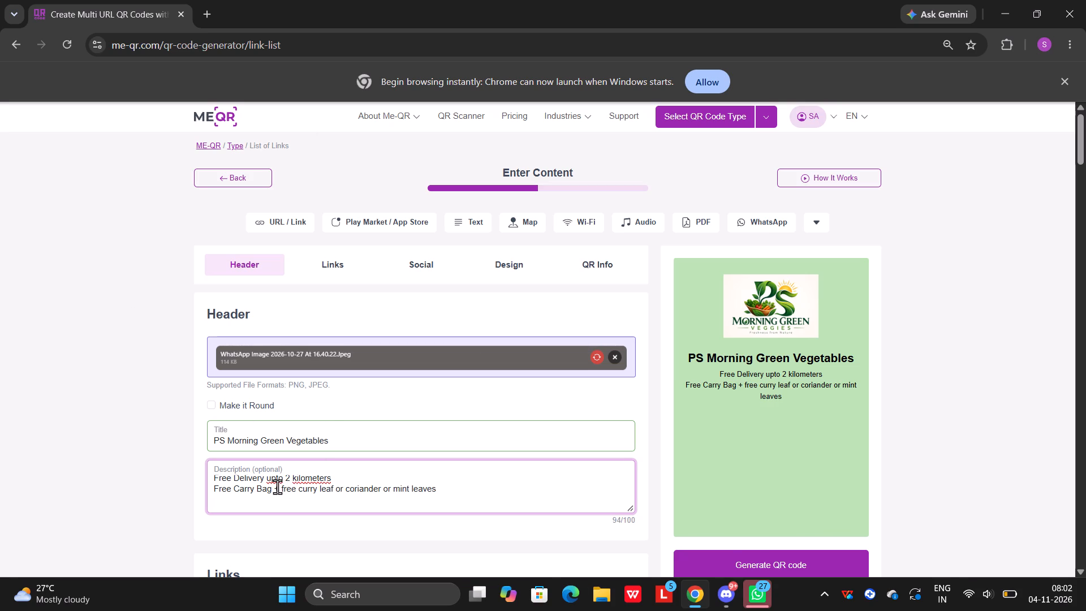
pyautogui.click(277, 486)
pyautogui.click(275, 483)
pyautogui.click(305, 478)
pyautogui.click(330, 483)
pyautogui.click(443, 489)
pyautogui.moveTo(458, 487); pyautogui.dragTo(396, 495)
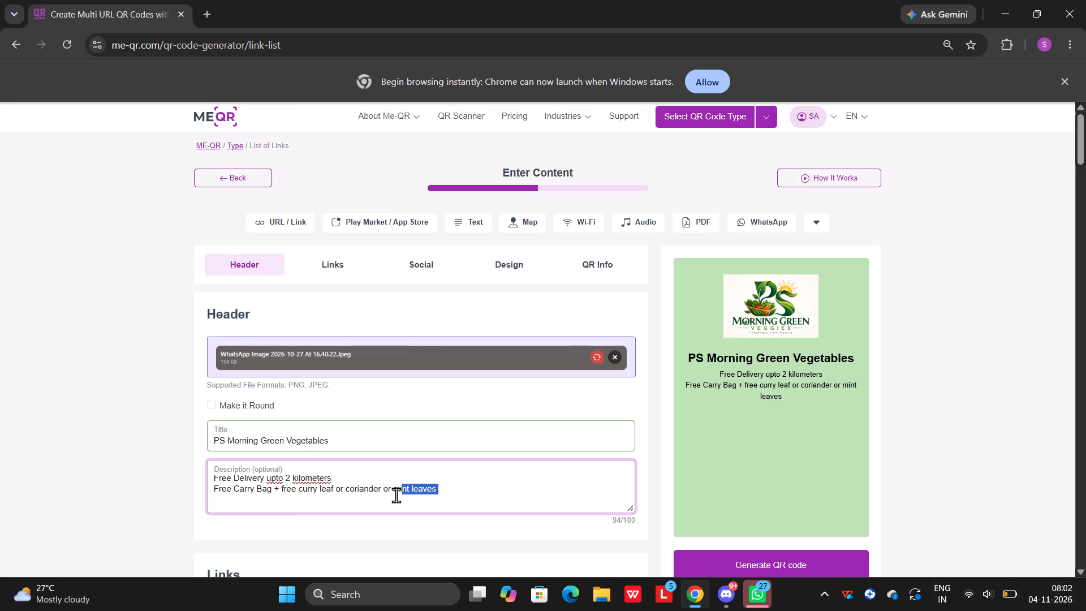
pyautogui.moveTo(396, 495); pyautogui.dragTo(345, 506)
pyautogui.click(355, 509)
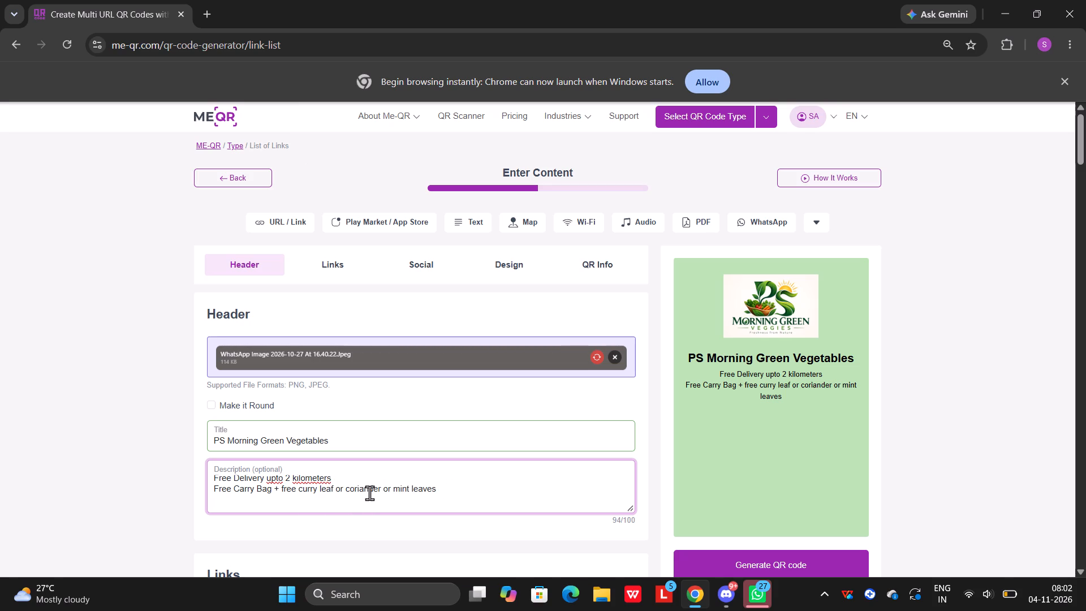
pyautogui.click(370, 491)
pyautogui.click(416, 491)
pyautogui.click(436, 491)
pyautogui.scroll(1, 210, 478)
pyautogui.scroll(-2, 359, 524)
pyautogui.scroll(3, 320, 512)
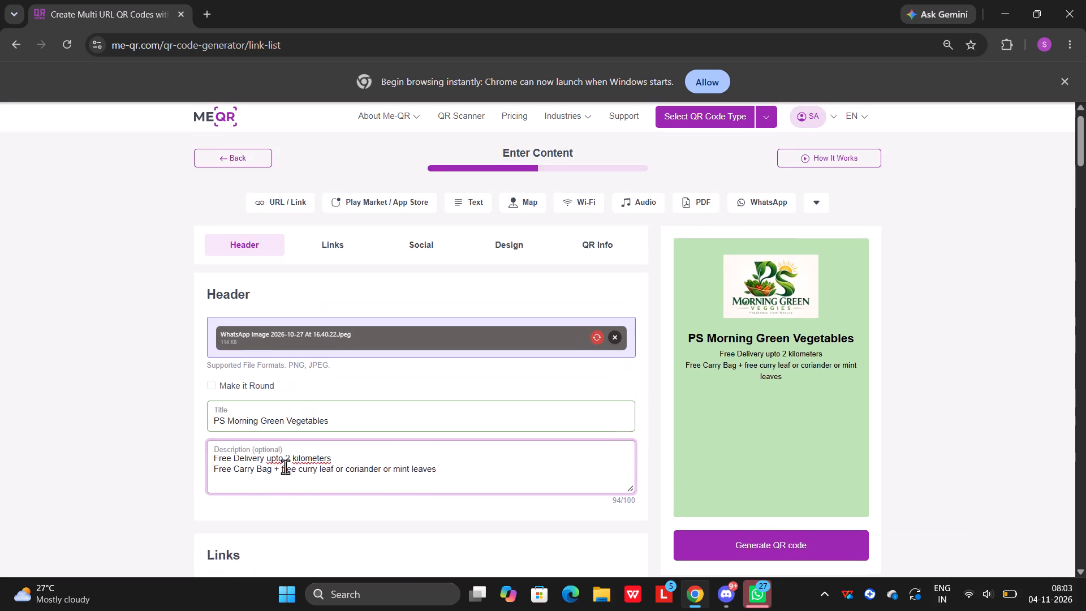
pyautogui.scroll(3, 221, 484)
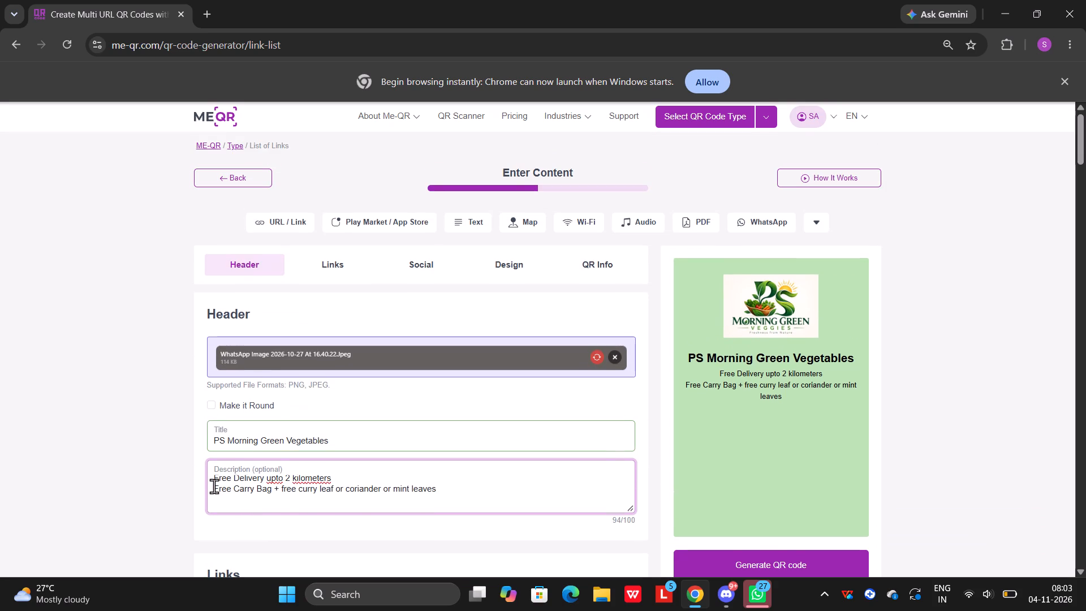
pyautogui.moveTo(213, 479); pyautogui.dragTo(232, 479)
pyautogui.moveTo(232, 479); pyautogui.dragTo(505, 486)
pyautogui.click(480, 488)
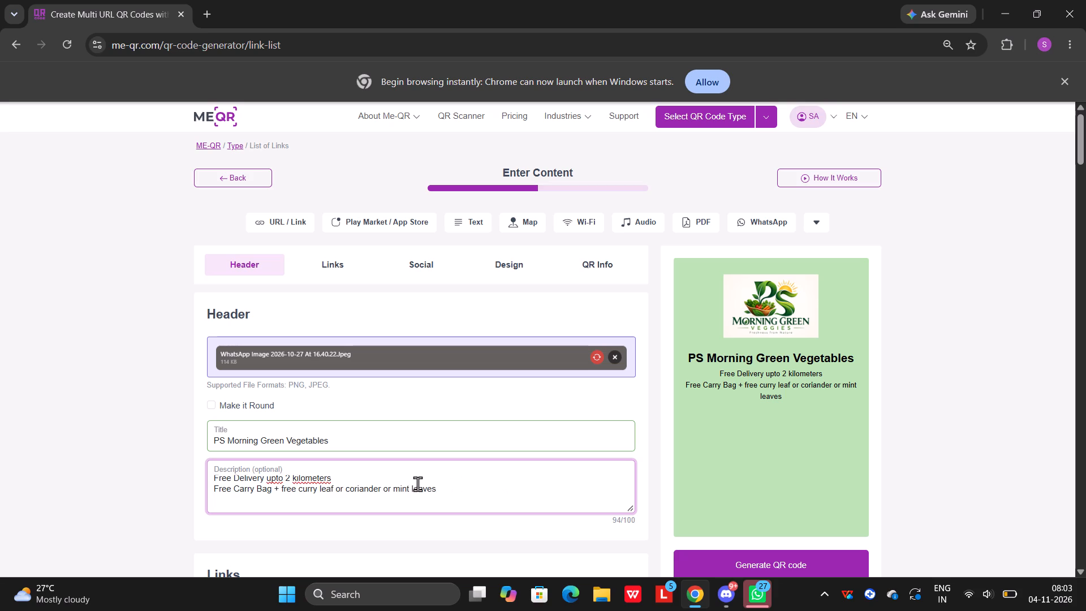
pyautogui.moveTo(458, 489); pyautogui.dragTo(257, 502)
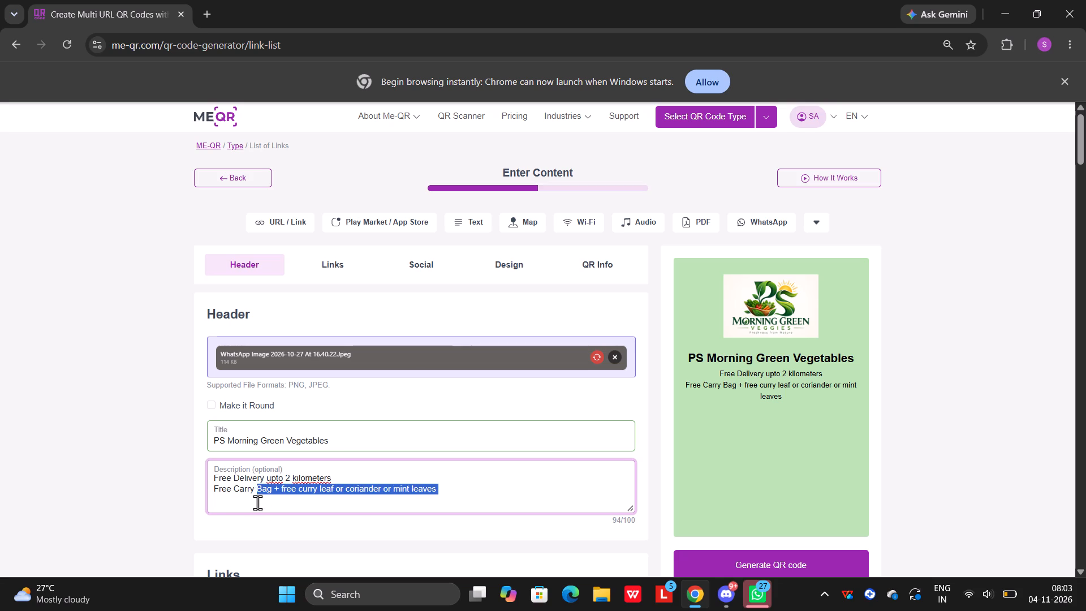
pyautogui.moveTo(257, 502); pyautogui.dragTo(212, 476)
pyautogui.click(180, 497)
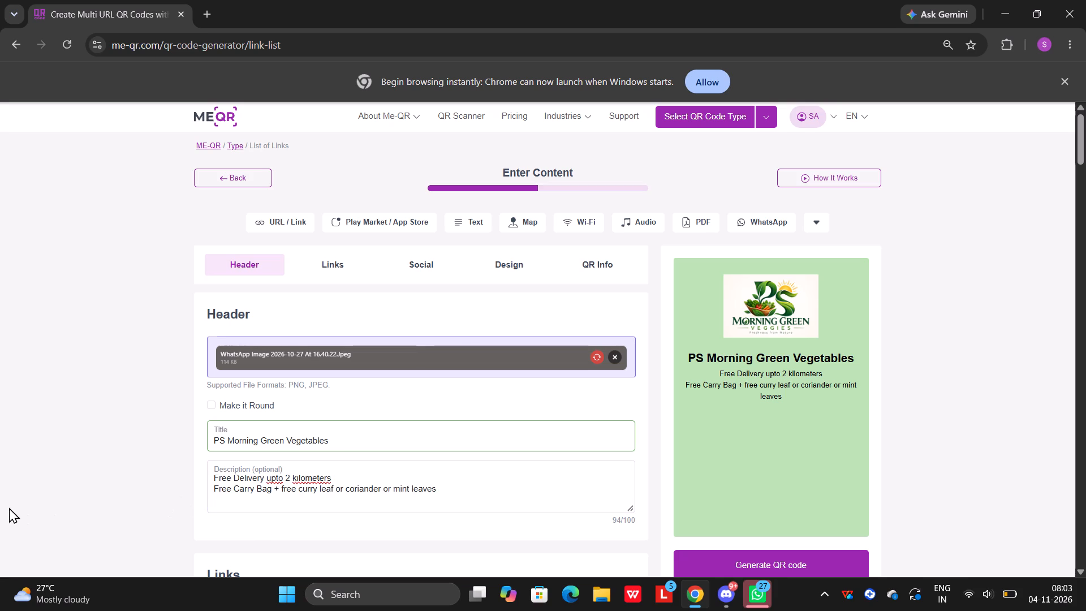
pyautogui.scroll(-1, 412, 458)
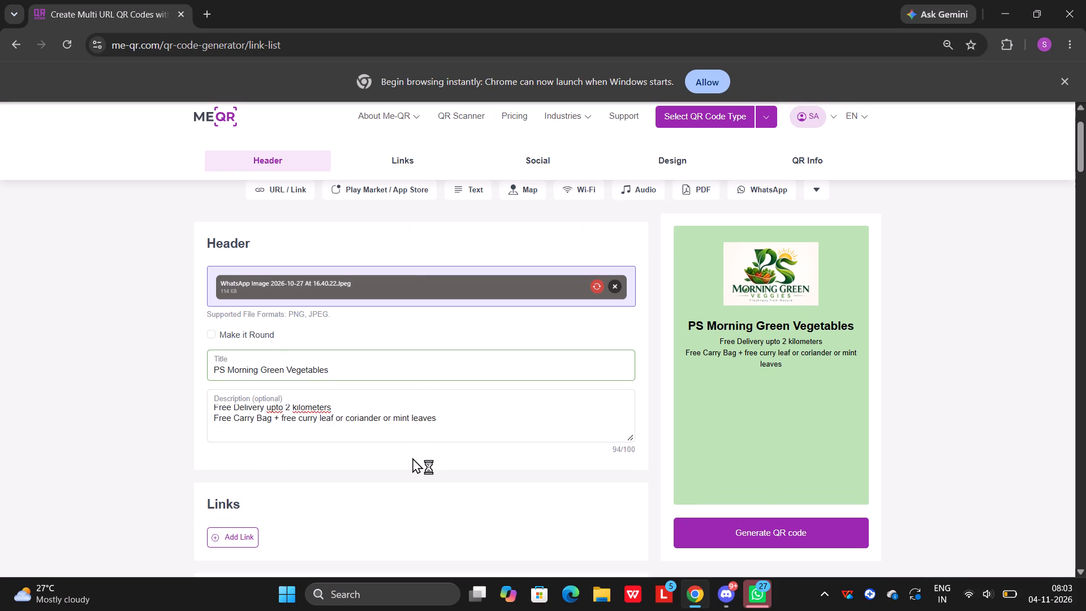
pyautogui.click(437, 419)
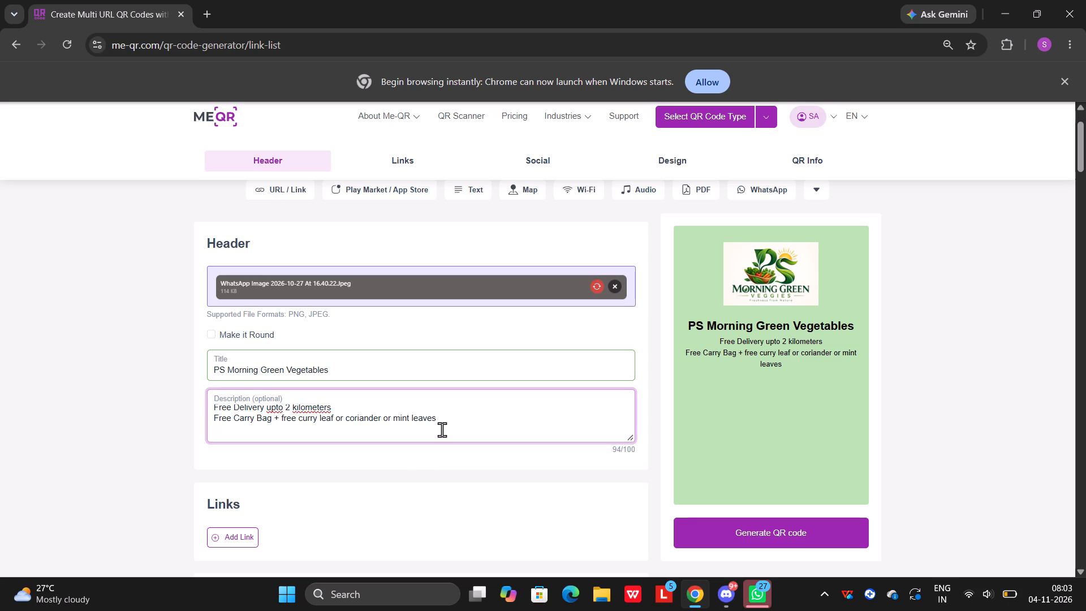
# Add a first link entry to the Links section.
pyautogui.scroll(-4, 206, 504)
pyautogui.scroll(1, 189, 350)
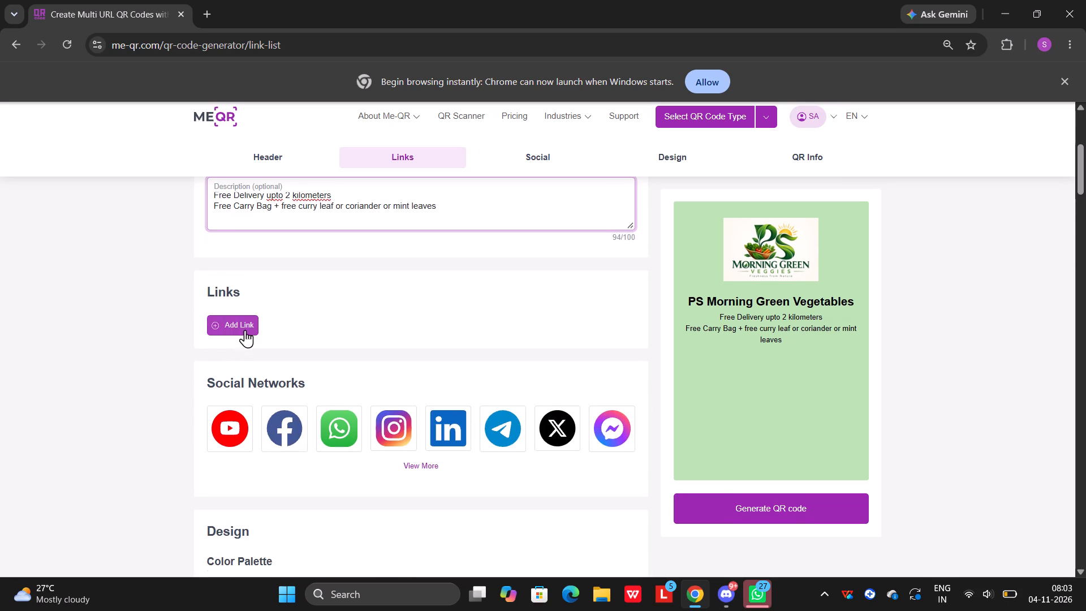
pyautogui.click(240, 324)
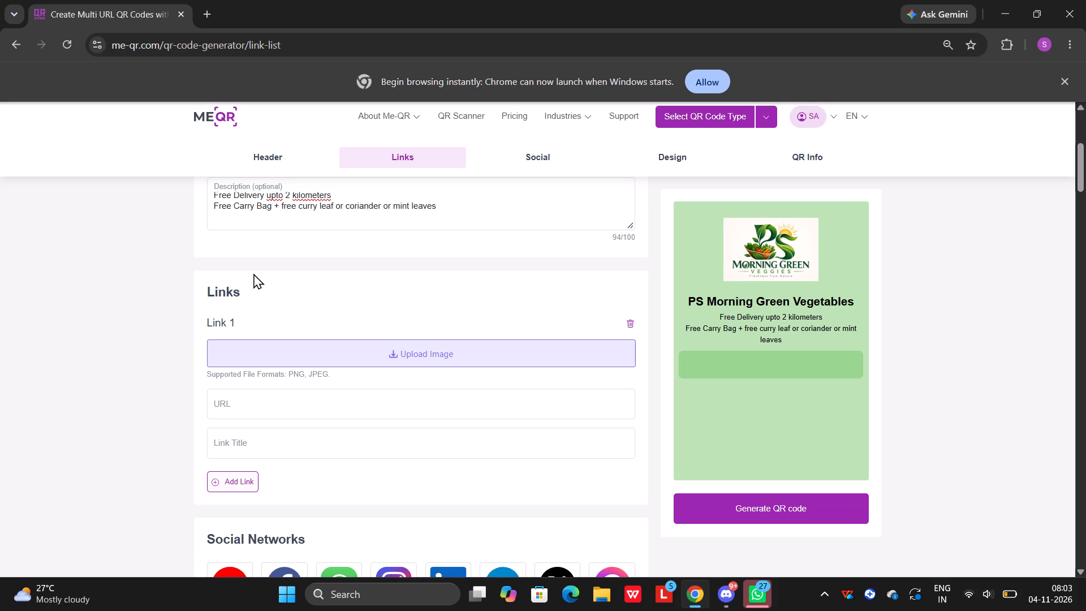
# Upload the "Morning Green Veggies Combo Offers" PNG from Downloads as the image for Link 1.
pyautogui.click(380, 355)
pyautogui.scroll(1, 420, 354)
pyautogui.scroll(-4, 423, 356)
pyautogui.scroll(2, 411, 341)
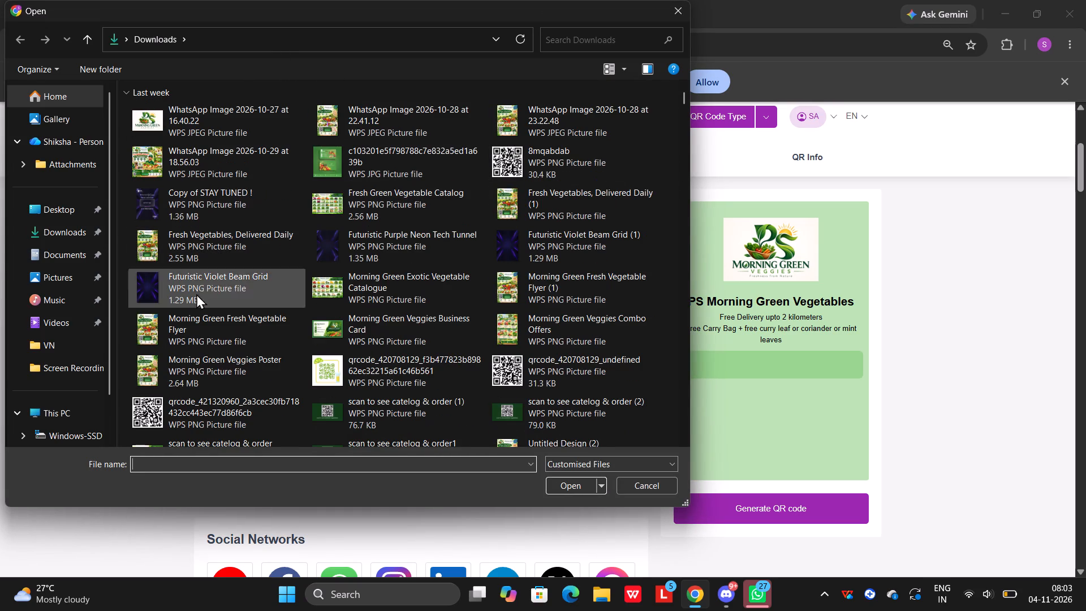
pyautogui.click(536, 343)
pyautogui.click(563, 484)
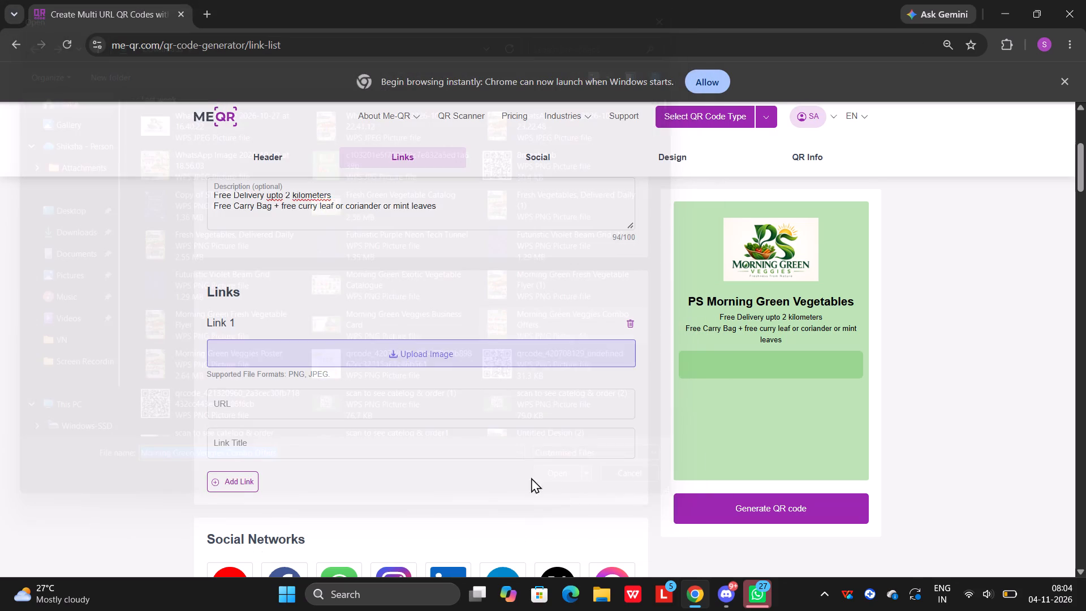
# Set the custom palette's link background color to dark green #2B861D.
pyautogui.scroll(-1, 375, 383)
pyautogui.scroll(1, 375, 383)
pyautogui.scroll(-5, 383, 386)
pyautogui.scroll(-2, 429, 405)
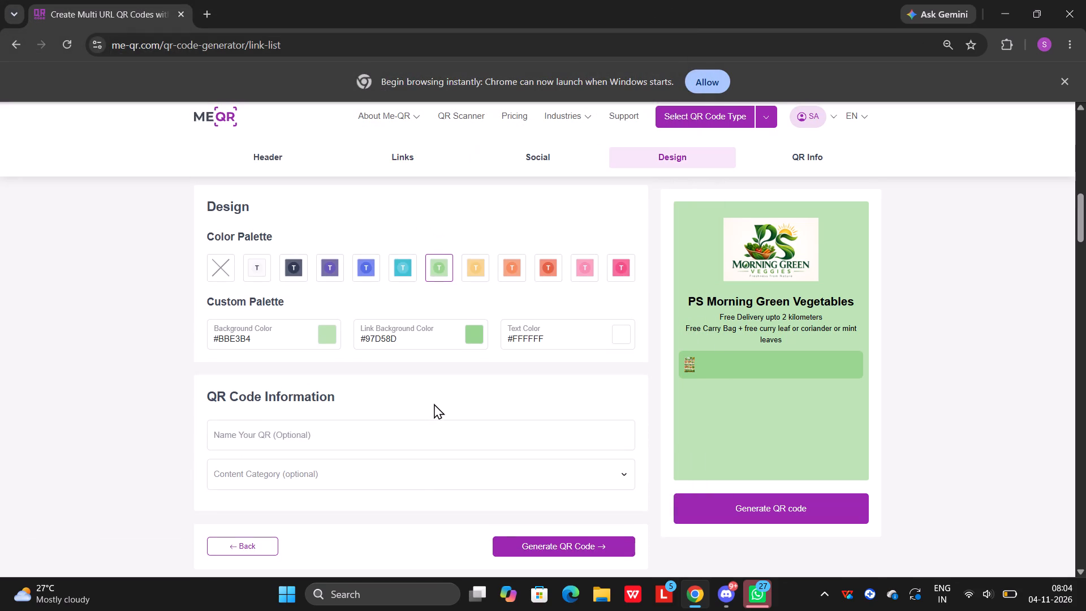
pyautogui.click(474, 336)
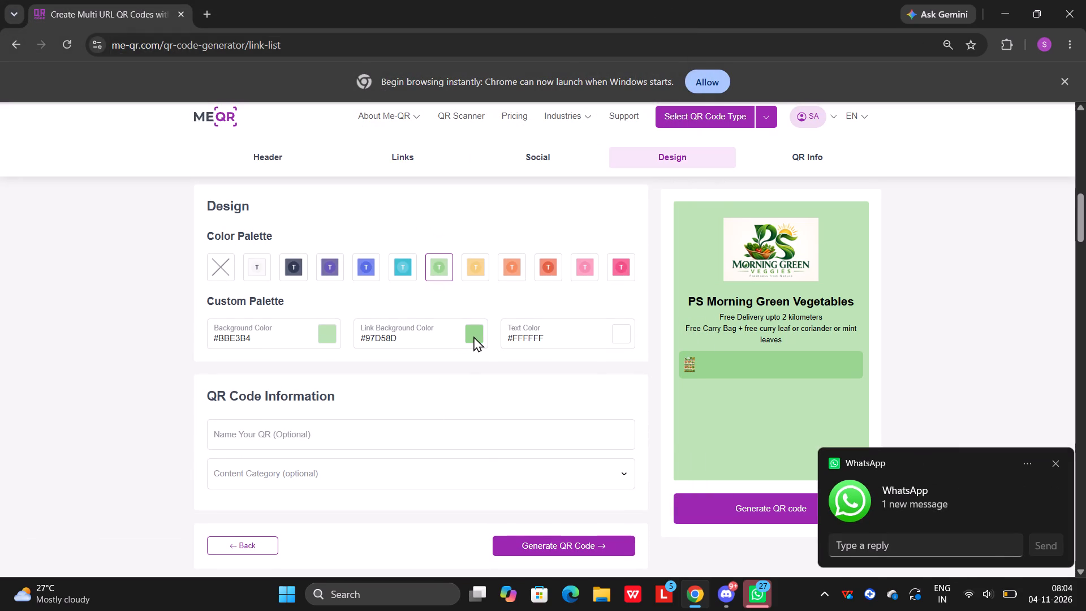
pyautogui.click(554, 358)
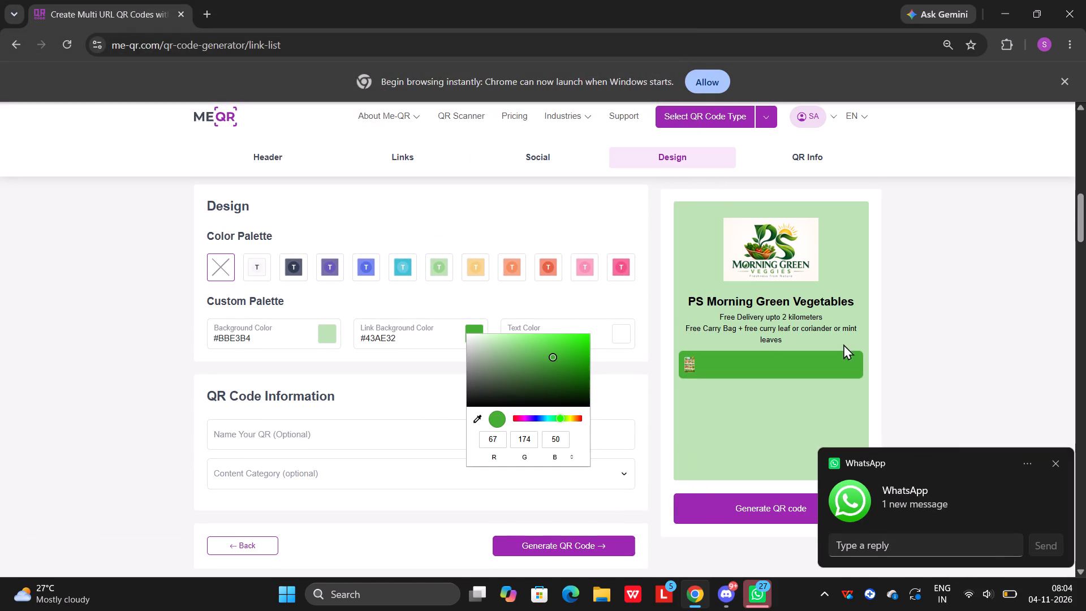
pyautogui.click(563, 369)
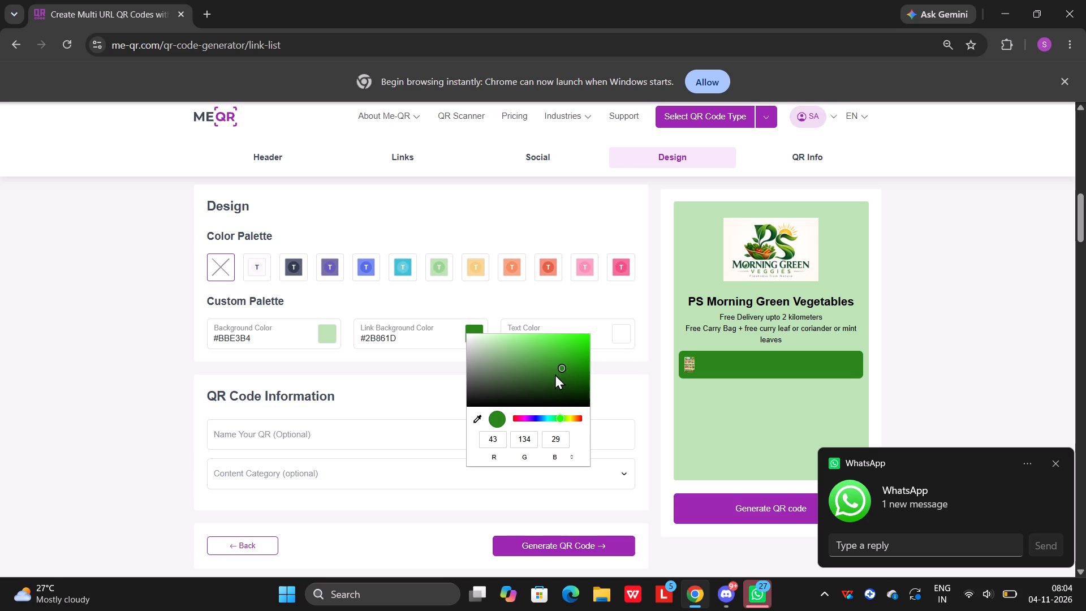
pyautogui.click(558, 221)
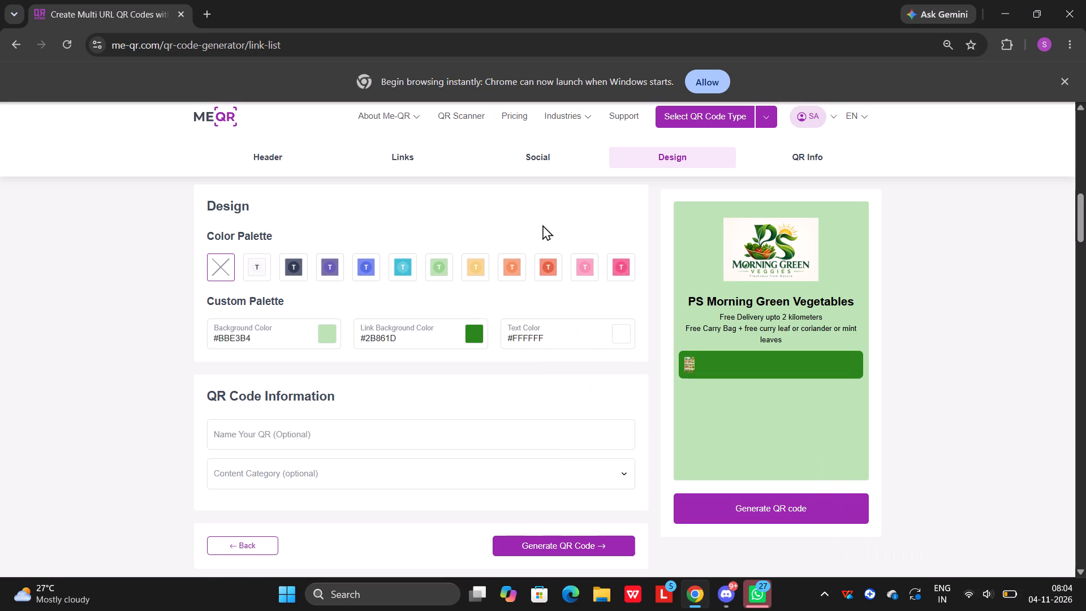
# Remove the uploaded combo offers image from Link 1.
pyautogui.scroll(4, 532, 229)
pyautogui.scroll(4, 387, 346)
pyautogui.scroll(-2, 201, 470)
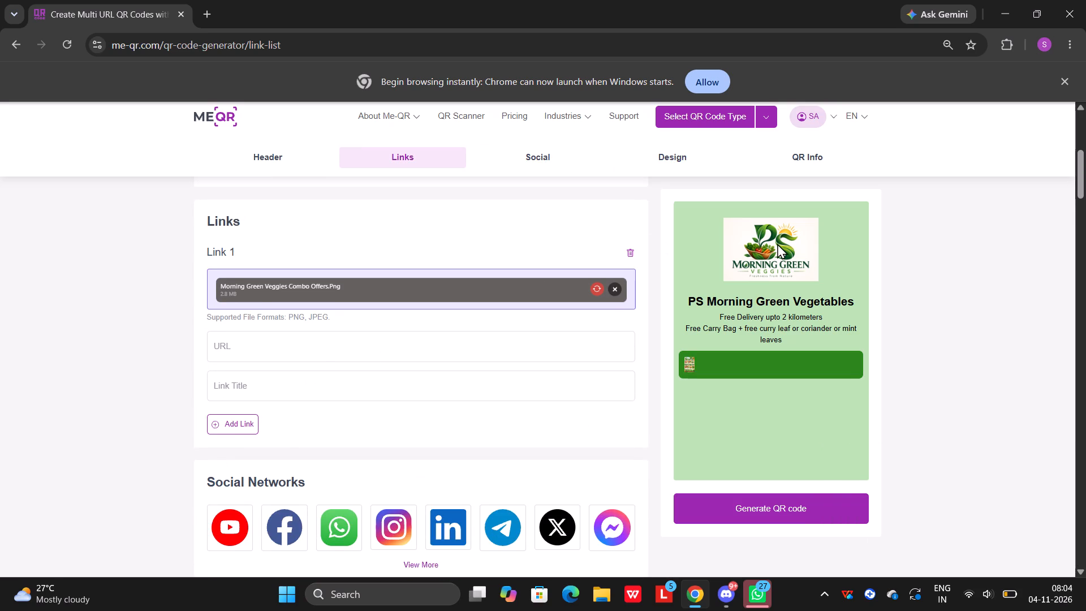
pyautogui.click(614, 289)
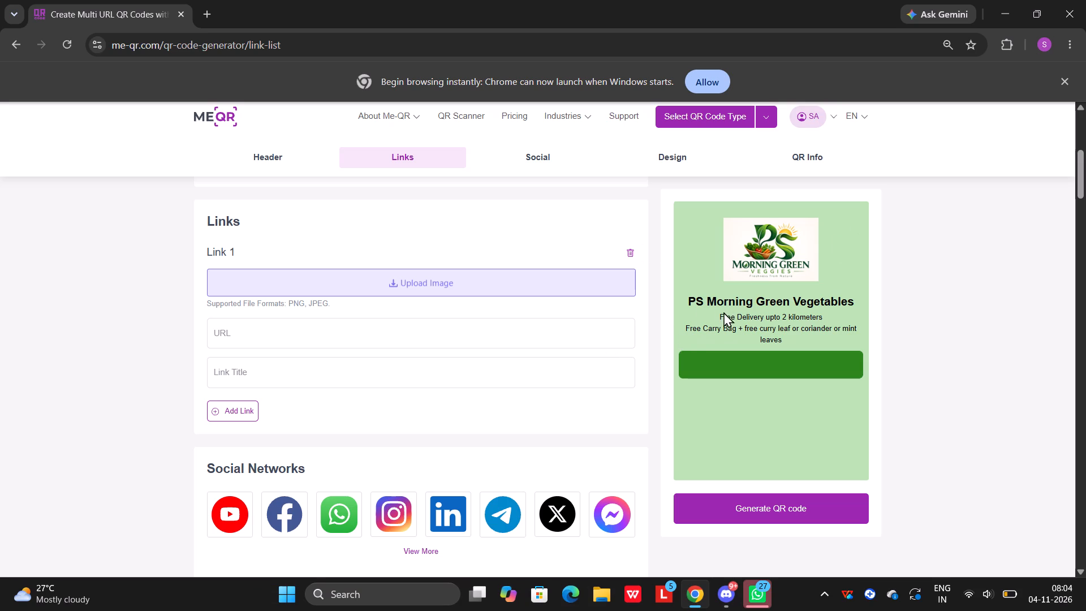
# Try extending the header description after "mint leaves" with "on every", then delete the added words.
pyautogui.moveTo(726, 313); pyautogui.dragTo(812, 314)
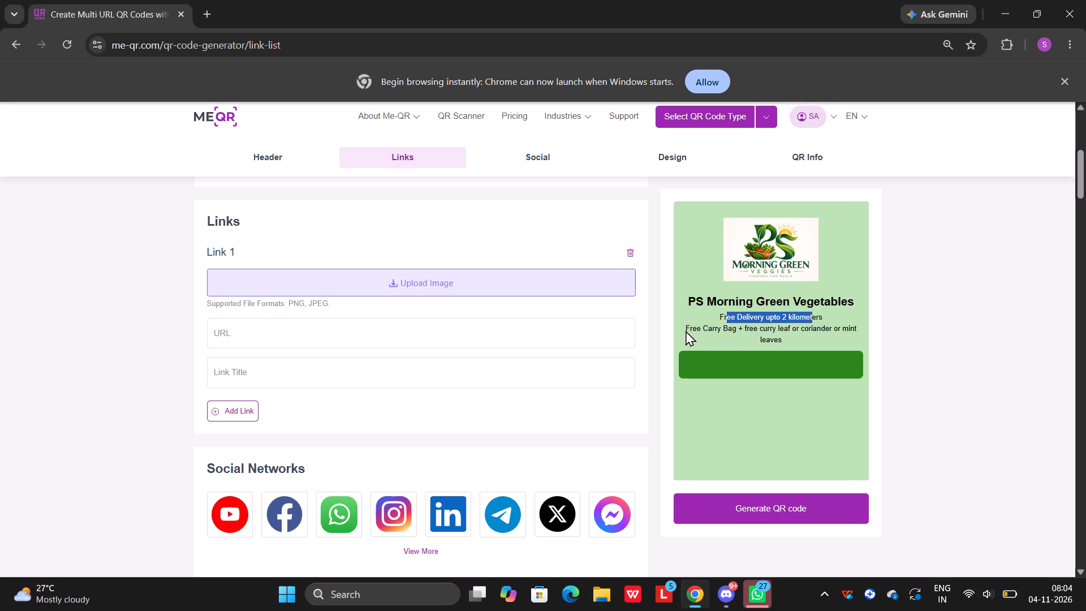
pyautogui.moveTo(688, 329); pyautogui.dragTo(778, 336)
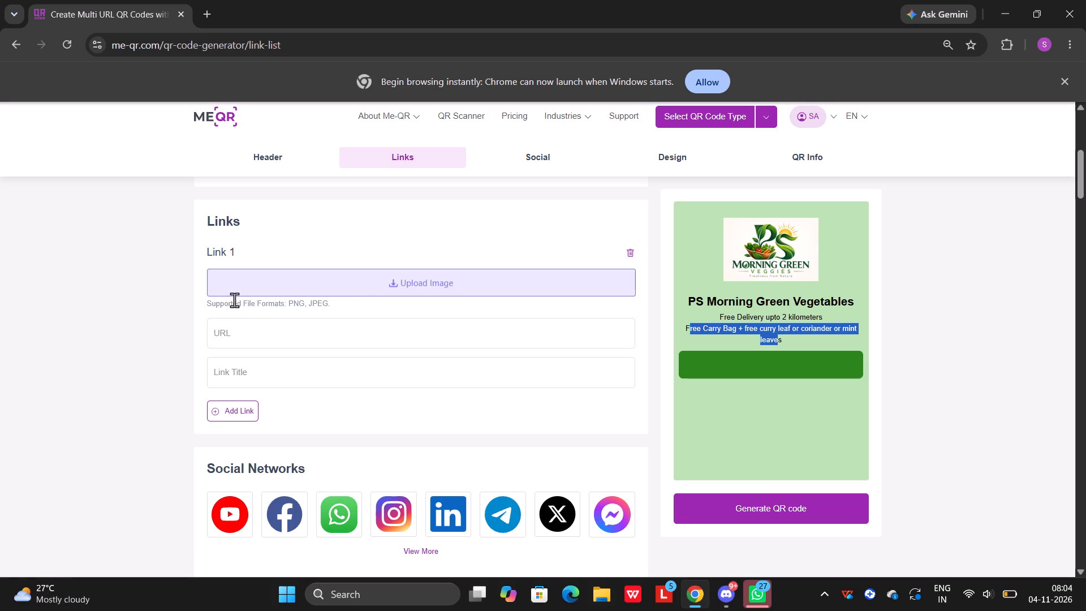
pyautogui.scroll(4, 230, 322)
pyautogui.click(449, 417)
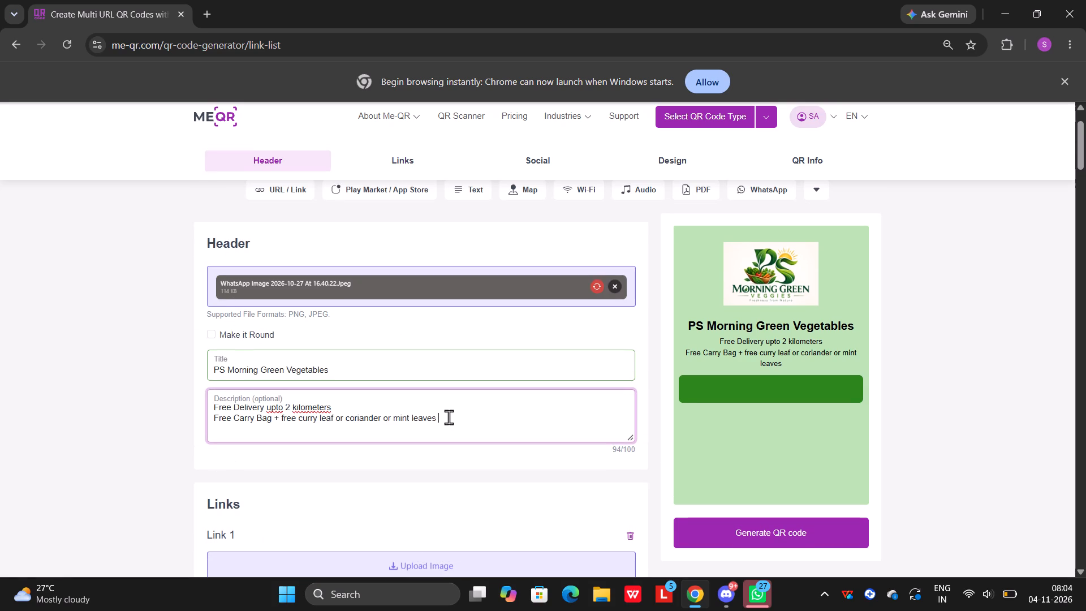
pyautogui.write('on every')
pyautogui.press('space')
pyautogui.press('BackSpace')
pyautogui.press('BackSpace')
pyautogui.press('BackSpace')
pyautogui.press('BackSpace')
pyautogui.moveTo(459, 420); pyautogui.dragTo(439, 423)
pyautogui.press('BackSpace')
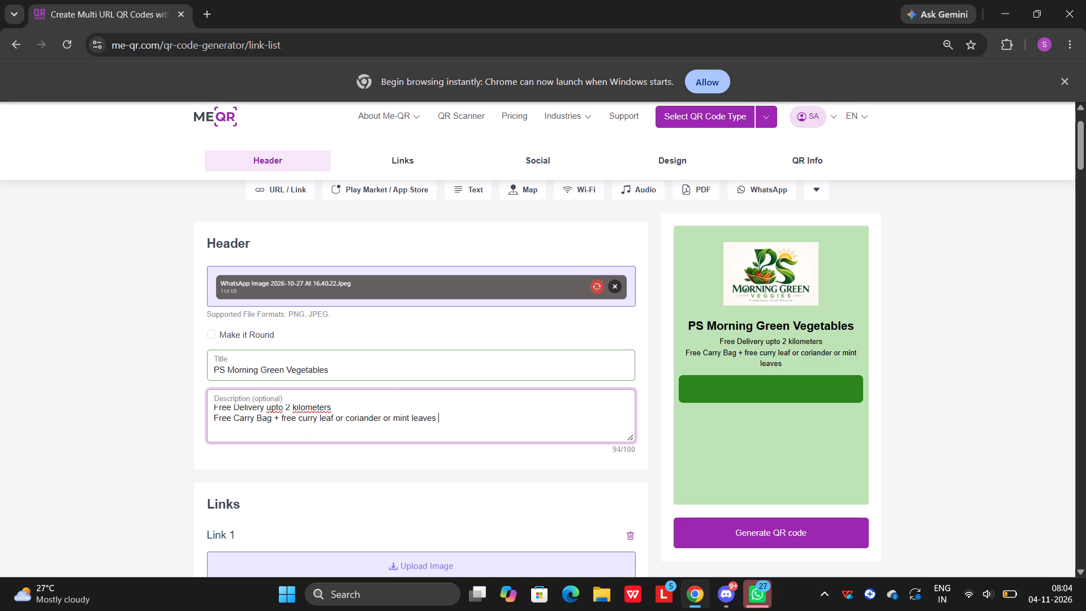
# Shorten "kilometers" to "kms" in the header description, keeping "Free Carry Bag" starting on a new line.
pyautogui.click(210, 416)
pyautogui.press('BackSpace')
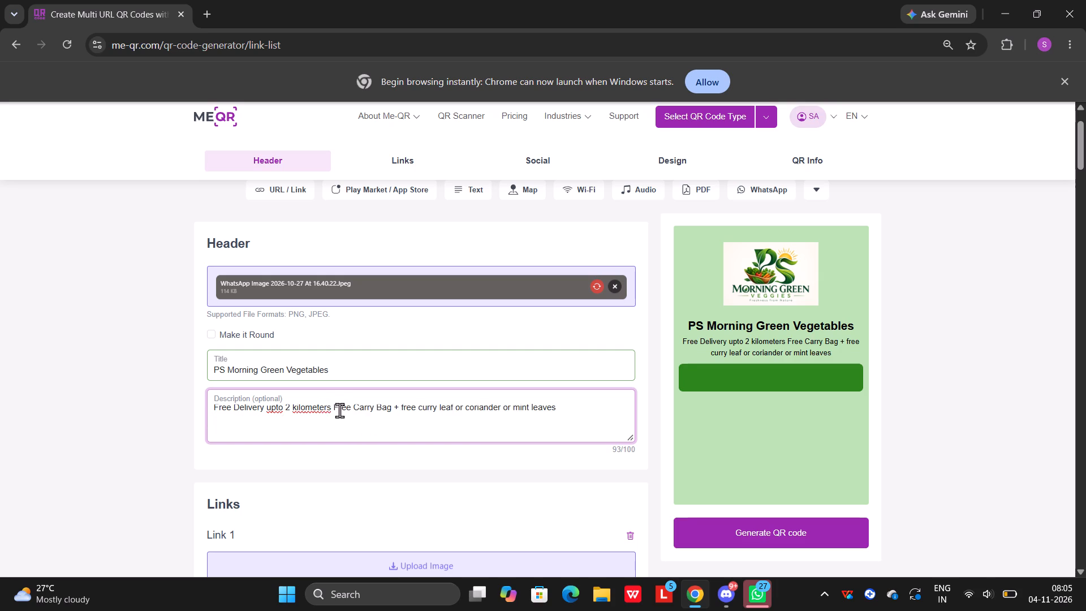
pyautogui.moveTo(330, 410); pyautogui.dragTo(299, 414)
pyautogui.moveTo(299, 414); pyautogui.dragTo(296, 414)
pyautogui.press('BackSpace')
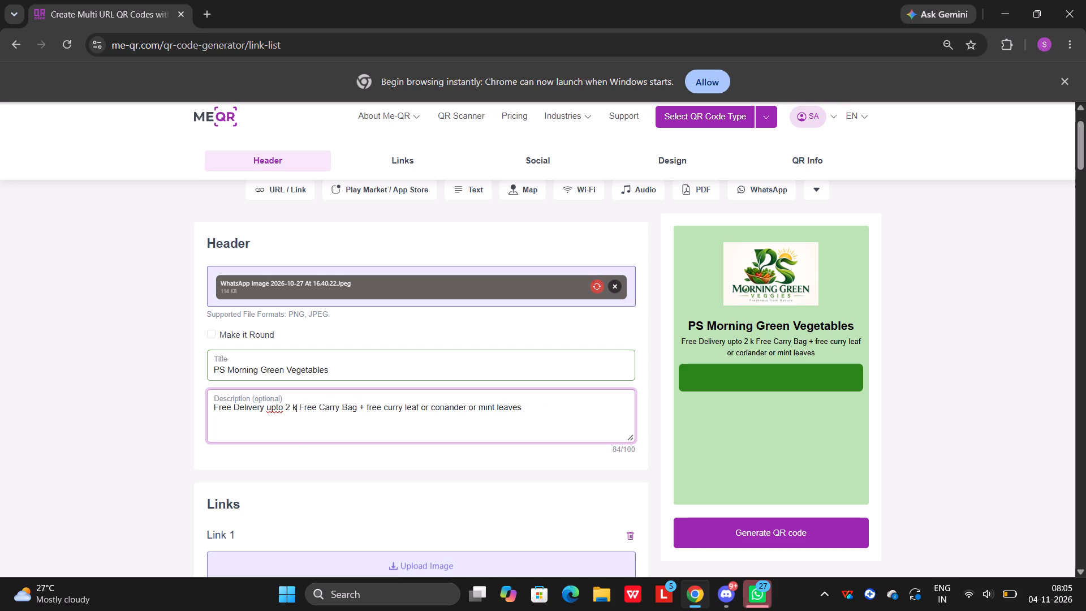
pyautogui.write('ms')
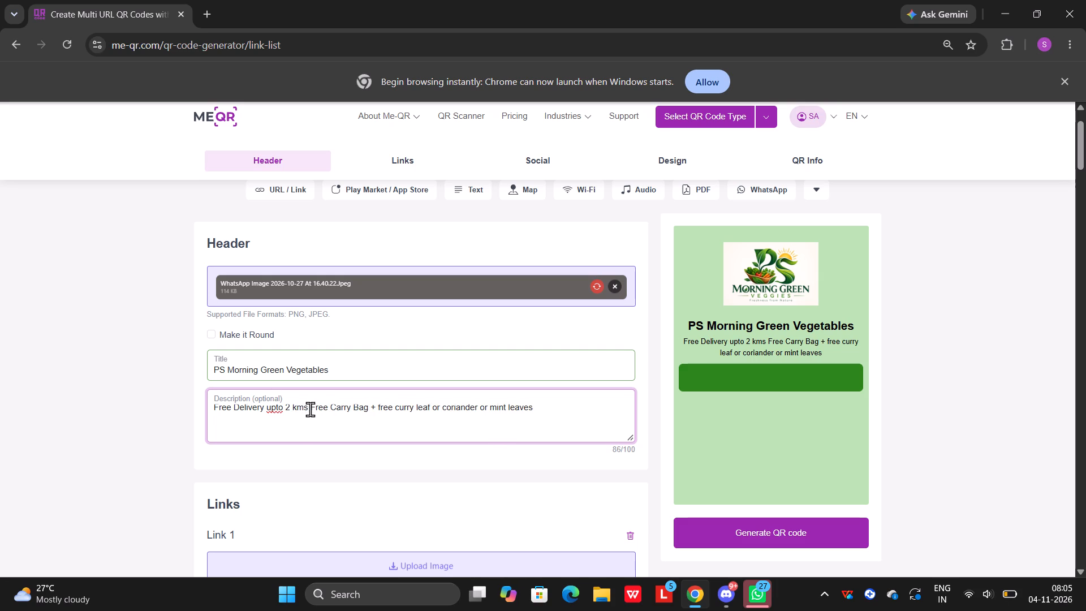
pyautogui.hotkey('shift', 'Return')
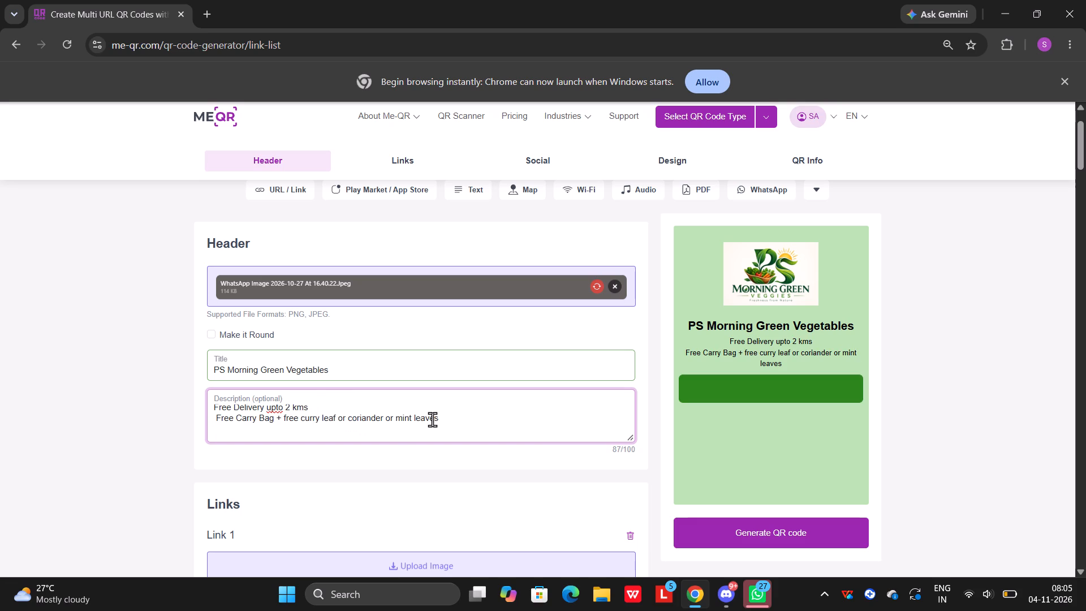
# Extend the header description after "mint leaves" with "on every purchase", then select the cut-off last word for rewording.
pyautogui.click(450, 421)
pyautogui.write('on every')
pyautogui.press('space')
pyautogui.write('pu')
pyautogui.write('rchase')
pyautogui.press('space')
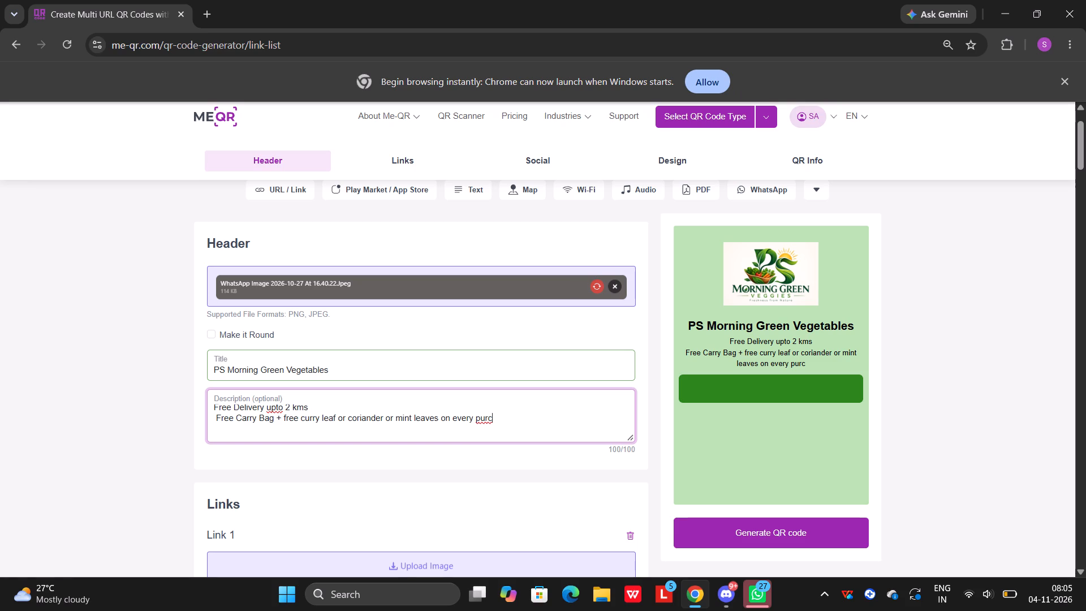
pyautogui.moveTo(497, 423); pyautogui.dragTo(475, 423)
# End the header description with "on every order" and remove the stray space before "Free Carry Bag".
pyautogui.press('BackSpace')
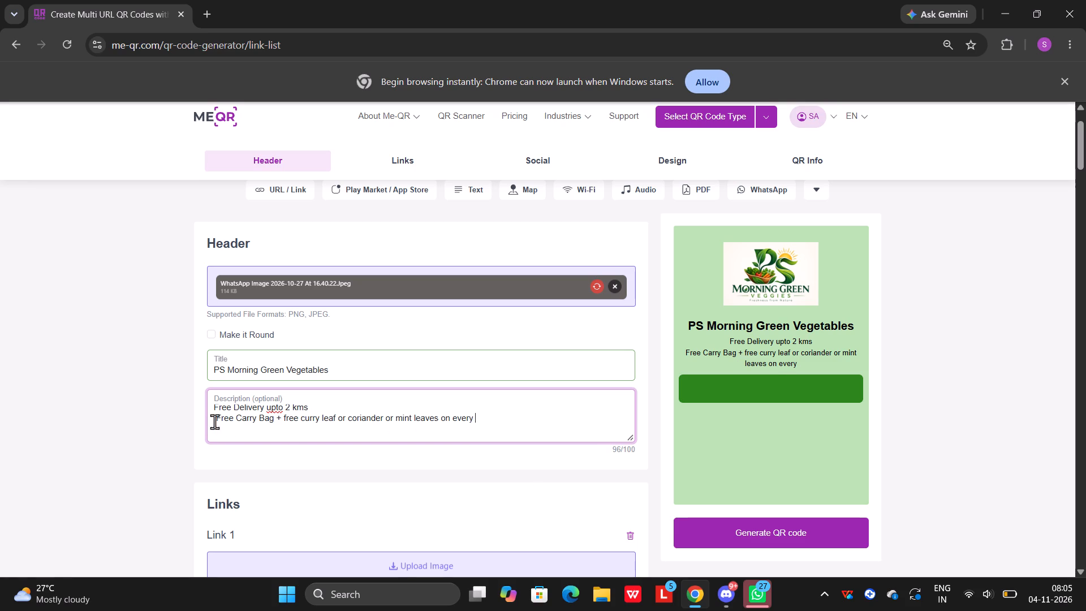
pyautogui.click(216, 421)
pyautogui.press('BackSpace')
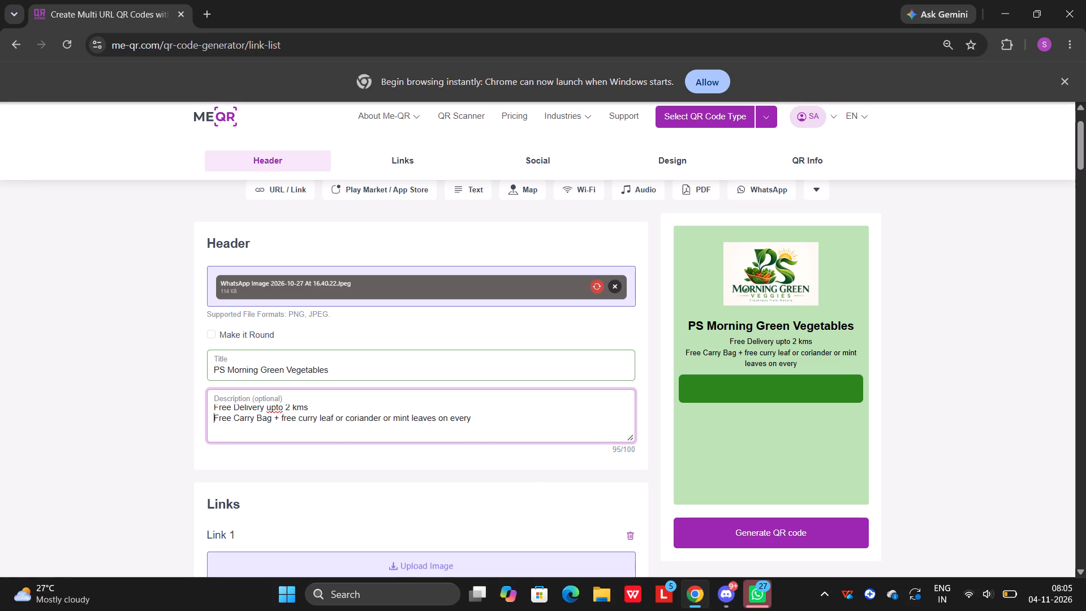
pyautogui.click(479, 424)
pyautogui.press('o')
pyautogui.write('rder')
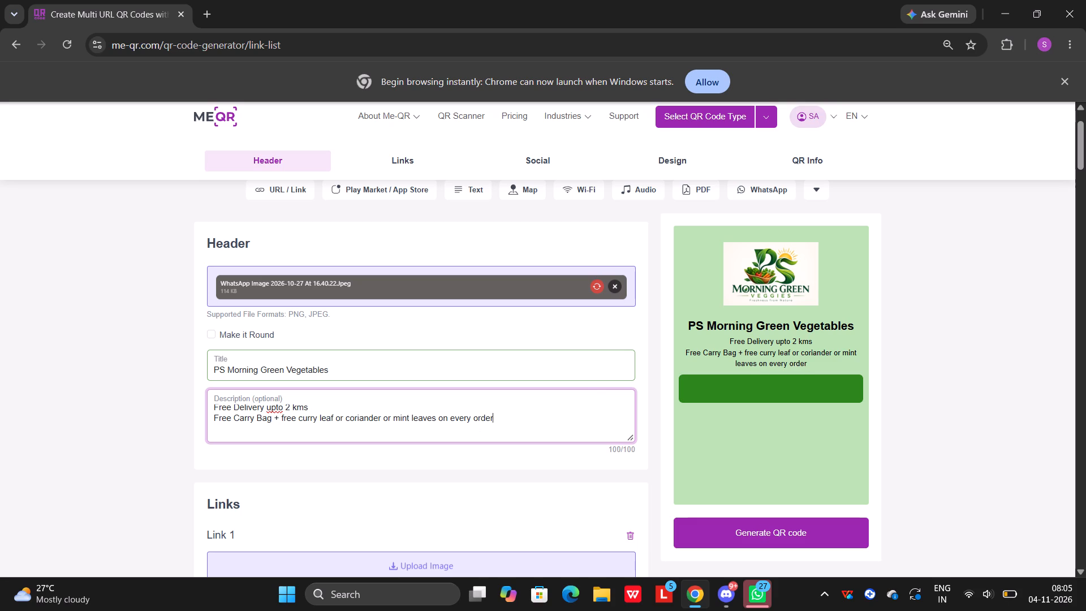
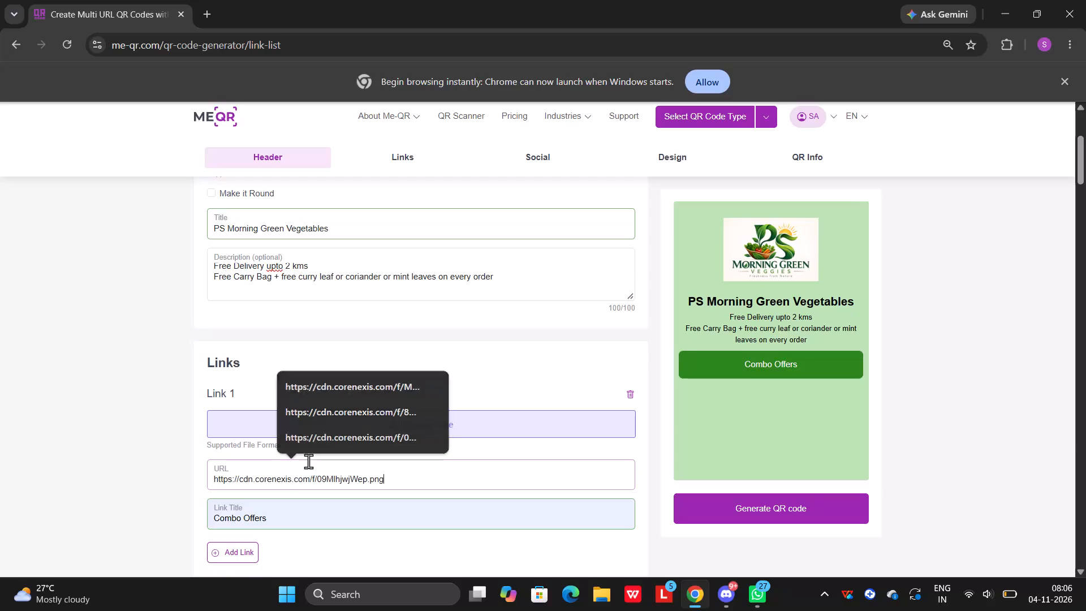
# Add a second link below Combo Offers and set its link title to "Fresh Daily Vegetables".
pyautogui.scroll(-2, 308, 461)
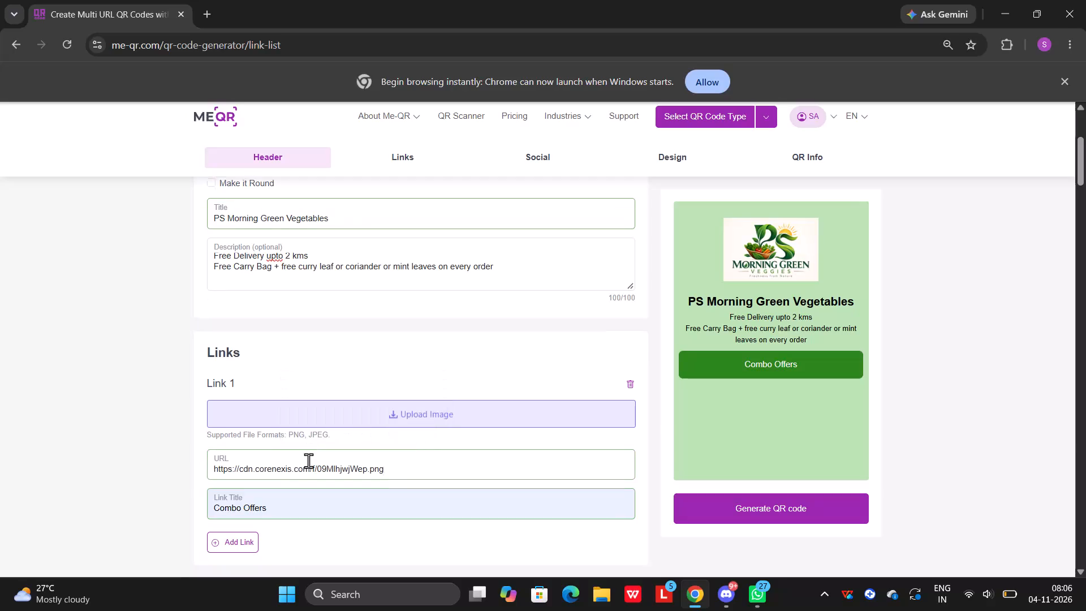
pyautogui.scroll(-1, 308, 461)
pyautogui.click(238, 334)
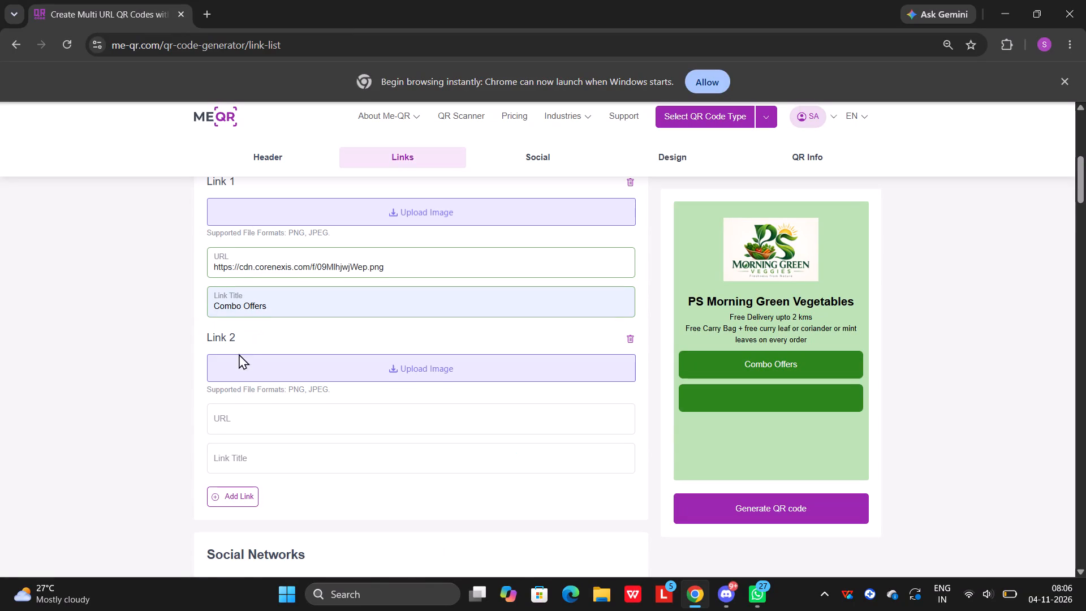
pyautogui.scroll(-1, 239, 356)
pyautogui.click(267, 394)
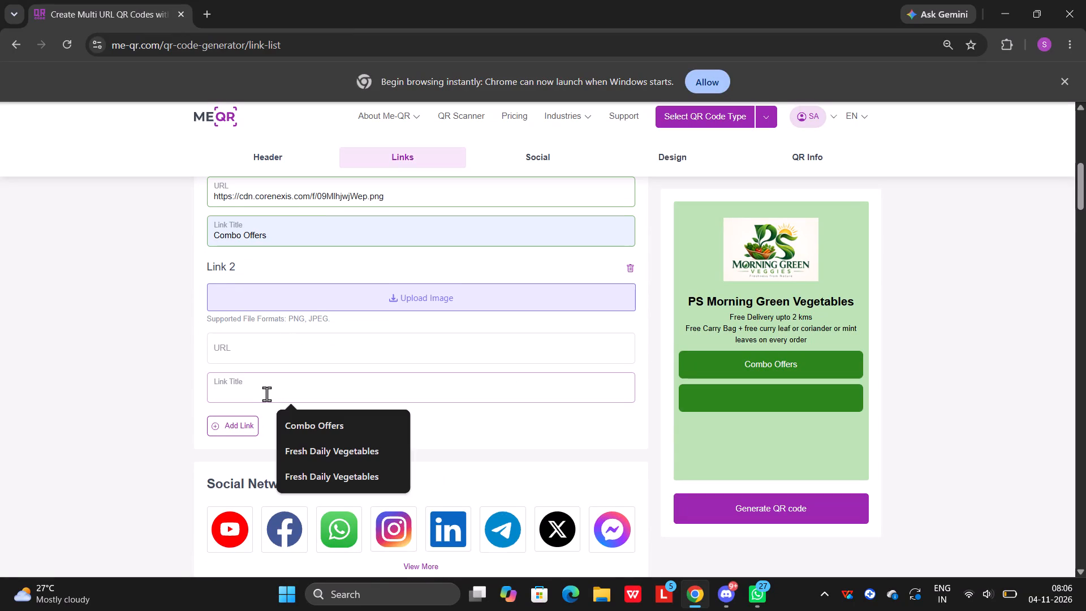
pyautogui.click(312, 459)
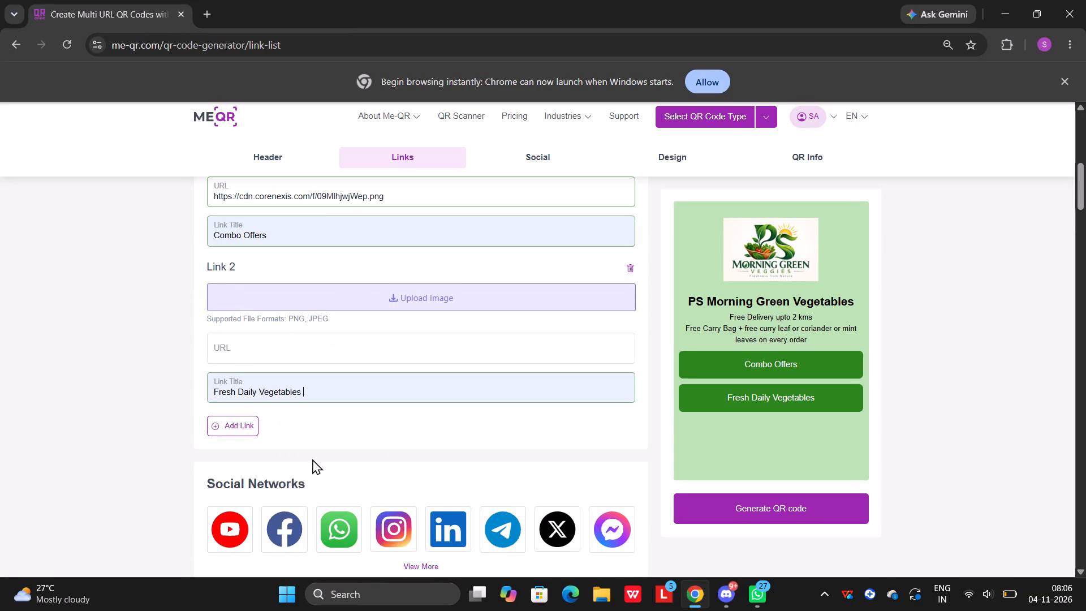
# Open Link 2's empty URL for entry and switch to WhatsApp to look for the link address.
pyautogui.click(299, 351)
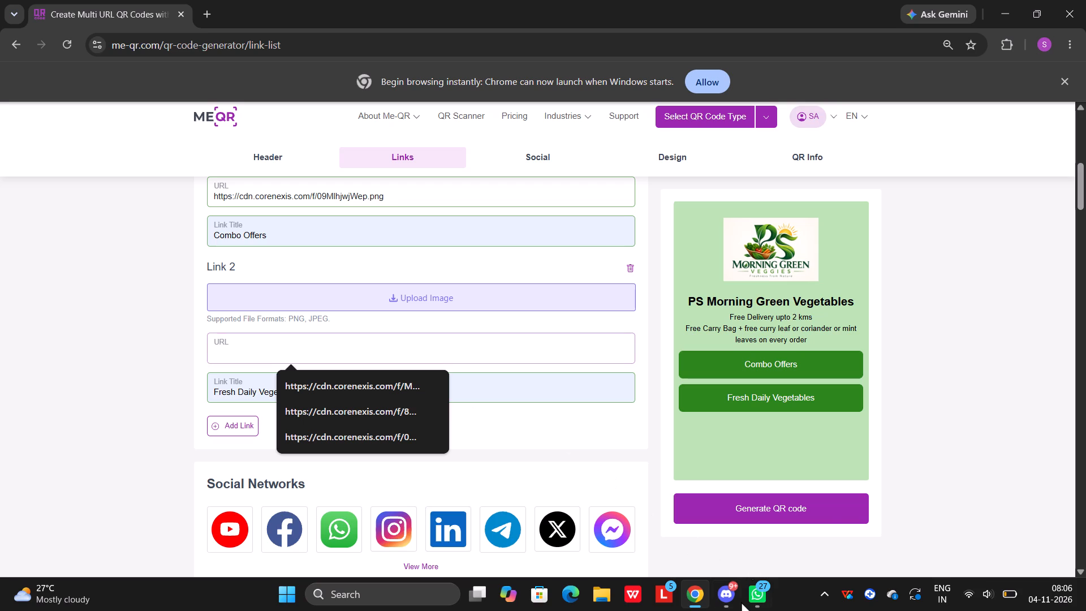
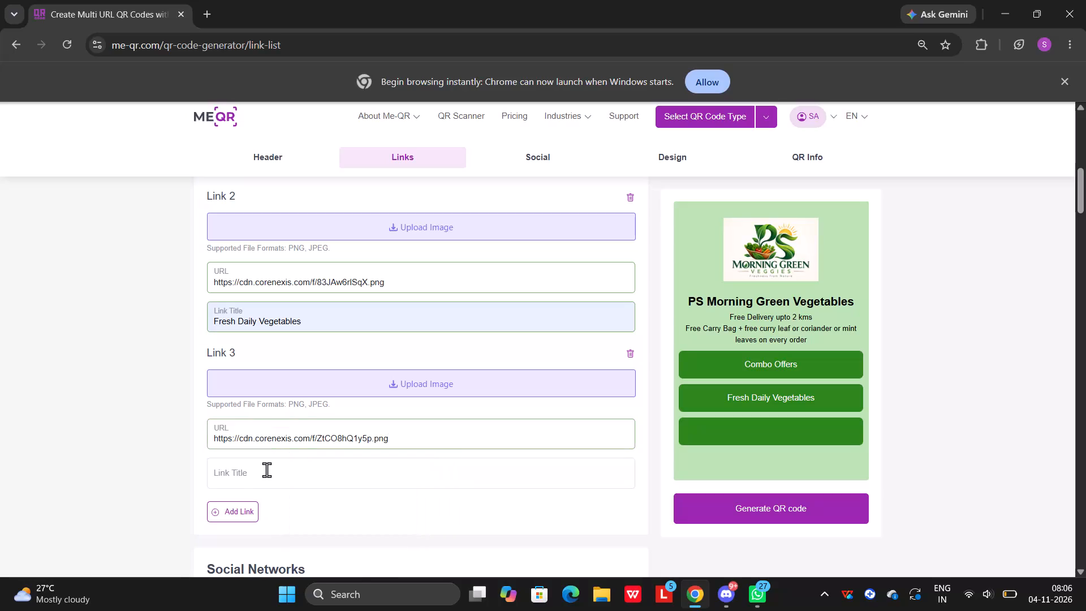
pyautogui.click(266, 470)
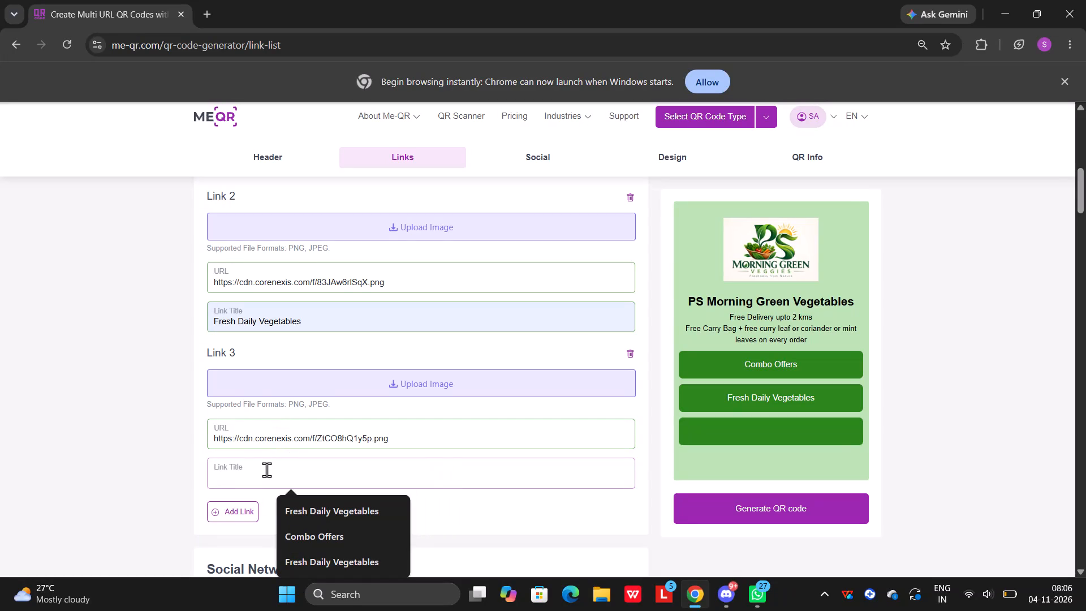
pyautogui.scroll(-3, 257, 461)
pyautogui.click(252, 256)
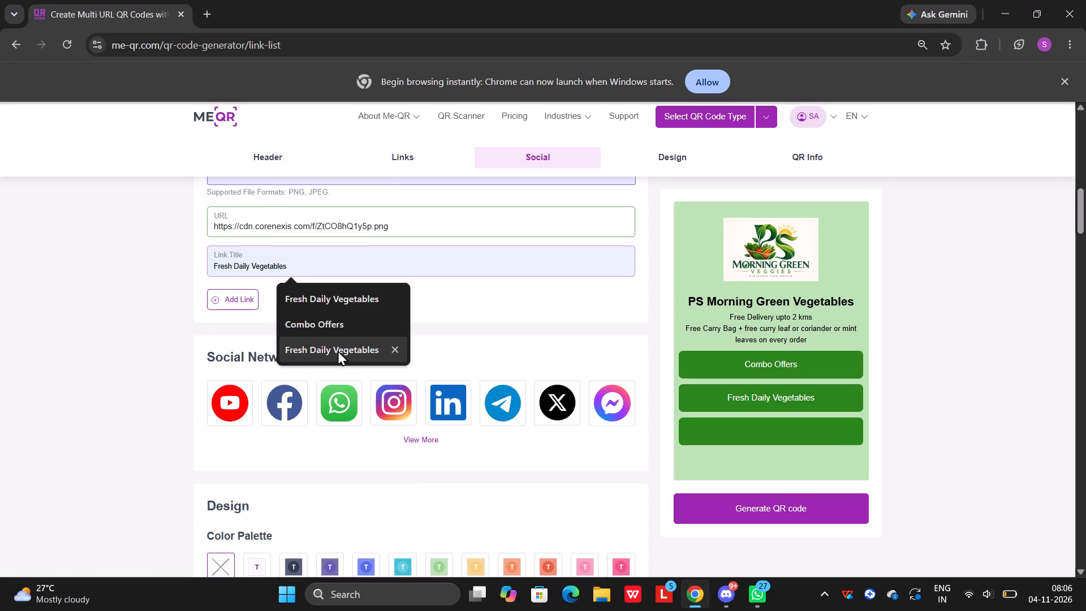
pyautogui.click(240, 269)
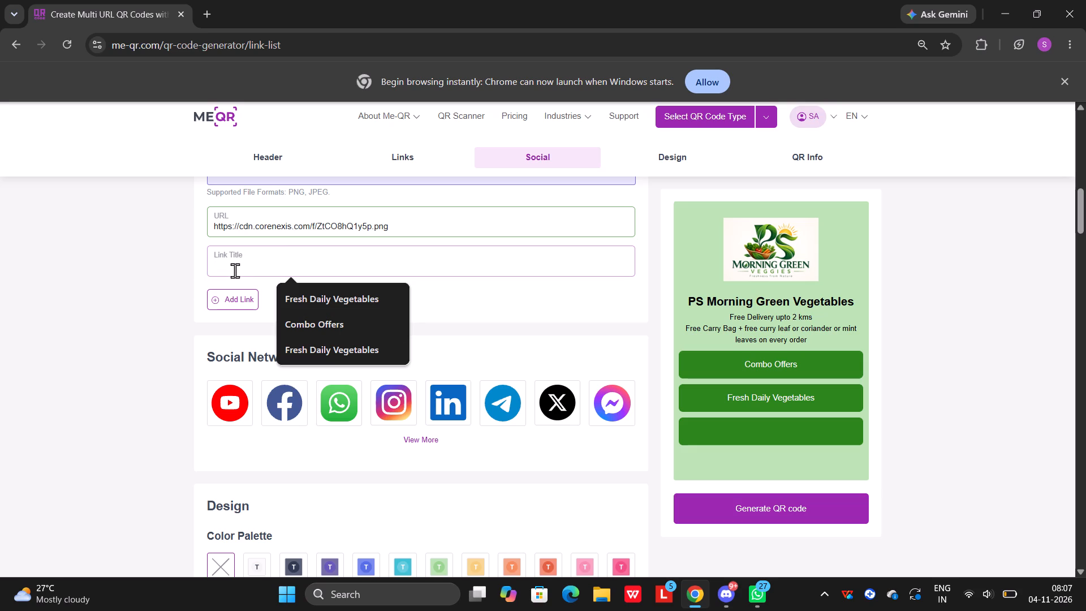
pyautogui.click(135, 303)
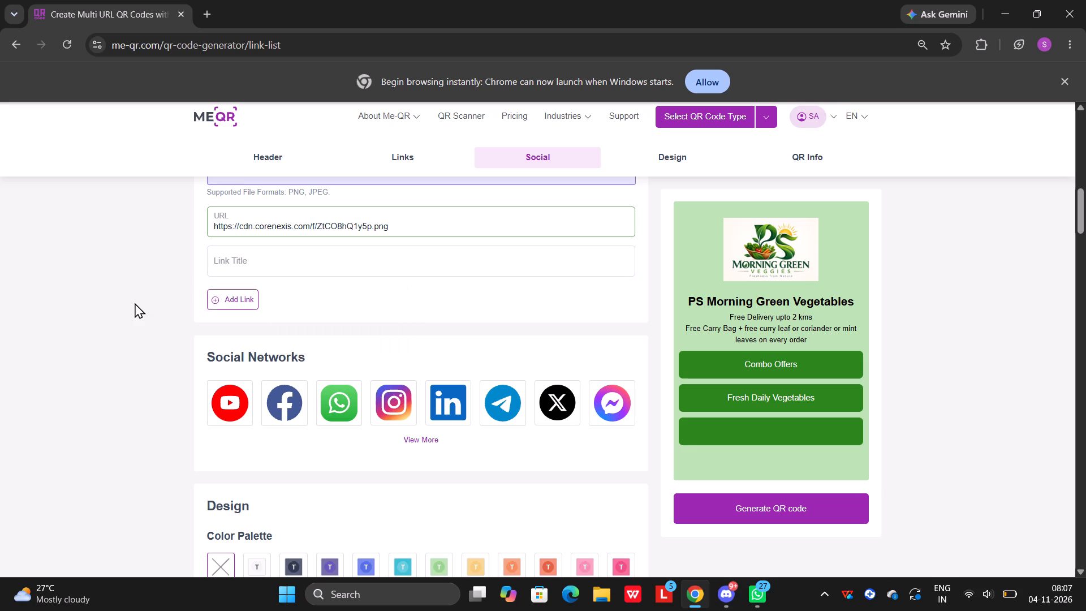
# Title the third link "Exotic vegetables".
pyautogui.click(227, 270)
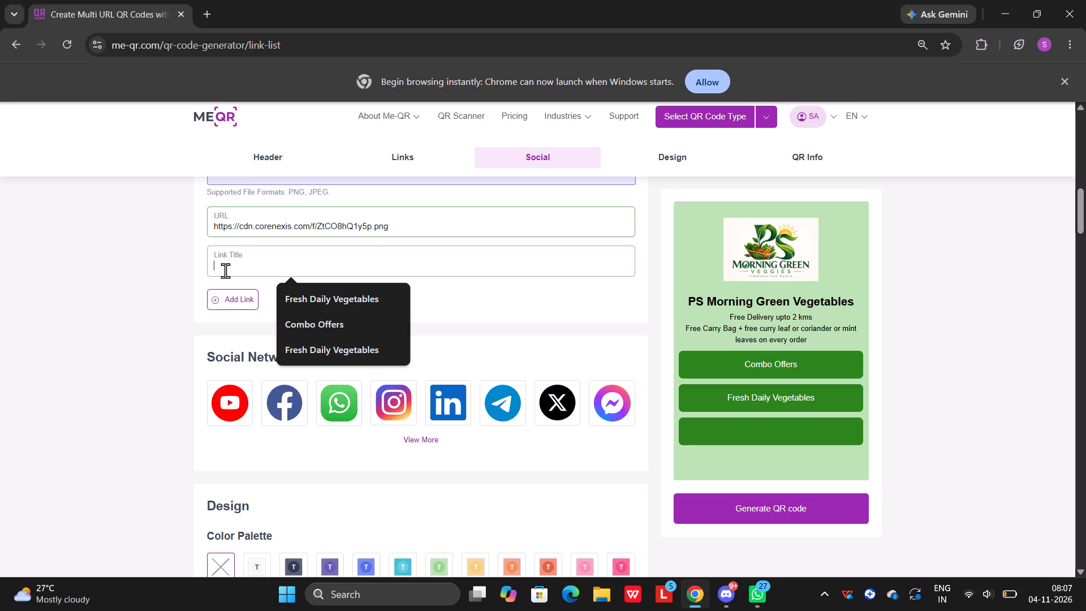
pyautogui.write('xotic')
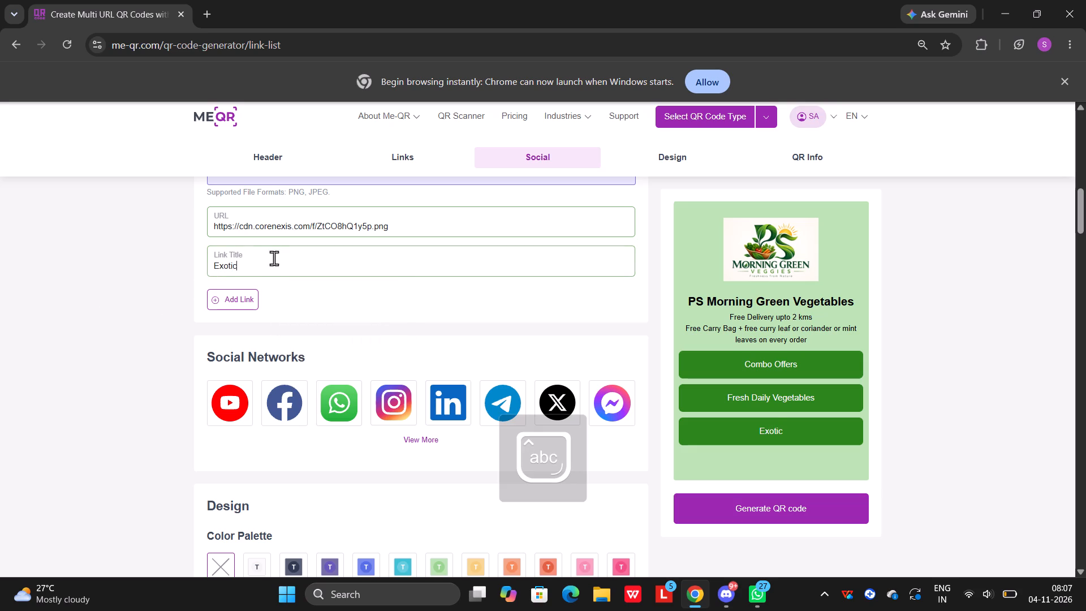
pyautogui.press('space')
pyautogui.write('vege')
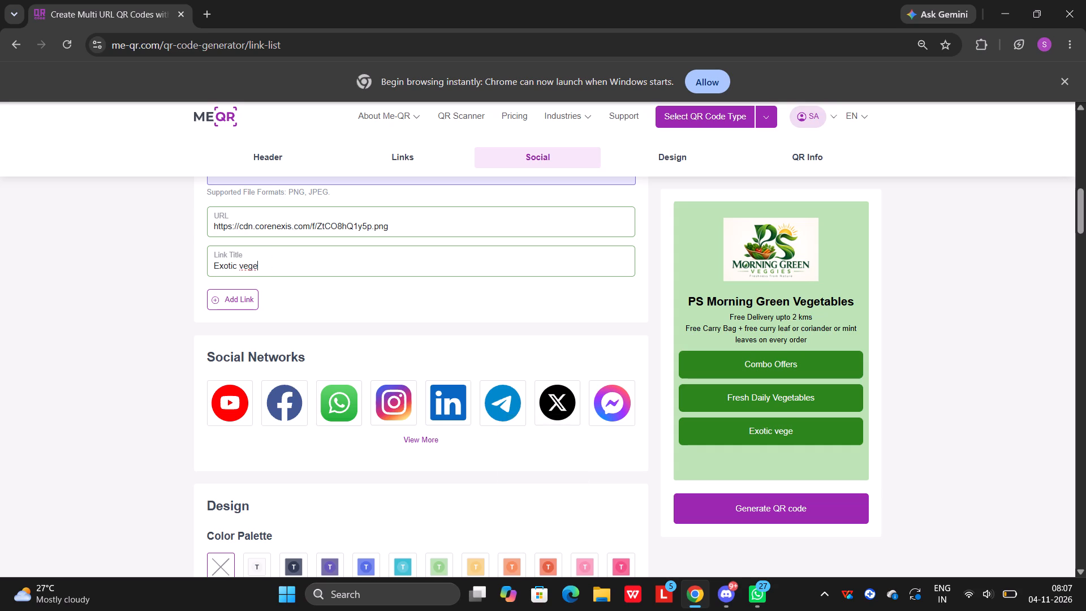
pyautogui.write('ta')
pyautogui.write('bles')
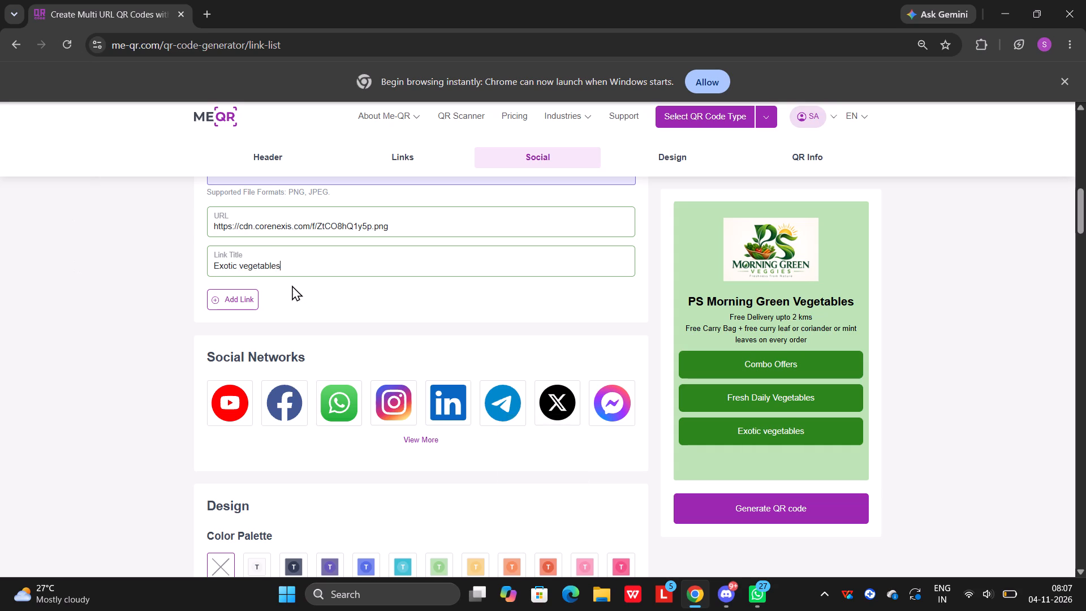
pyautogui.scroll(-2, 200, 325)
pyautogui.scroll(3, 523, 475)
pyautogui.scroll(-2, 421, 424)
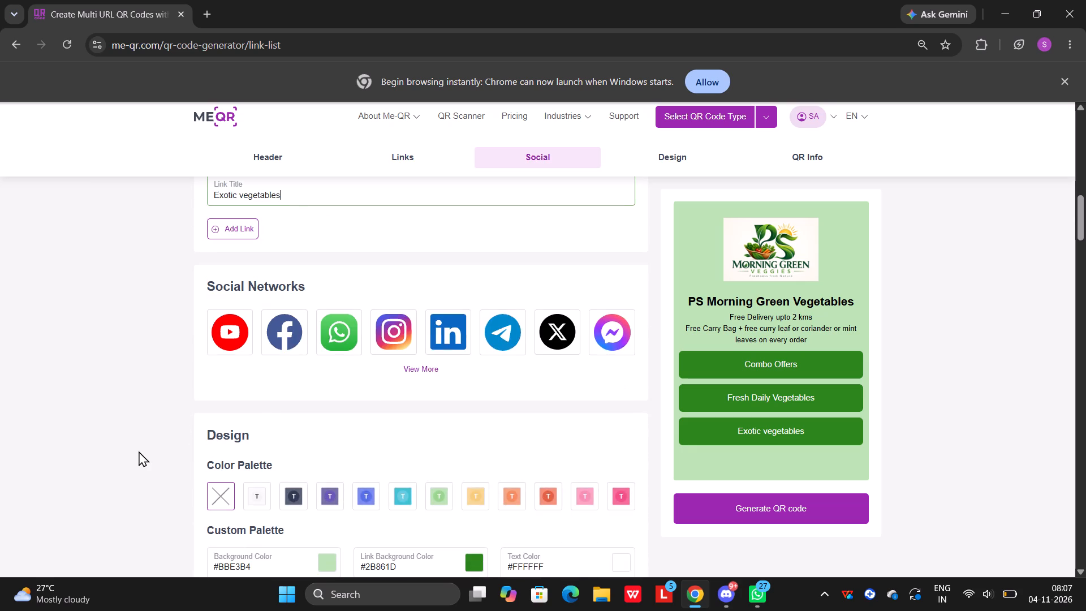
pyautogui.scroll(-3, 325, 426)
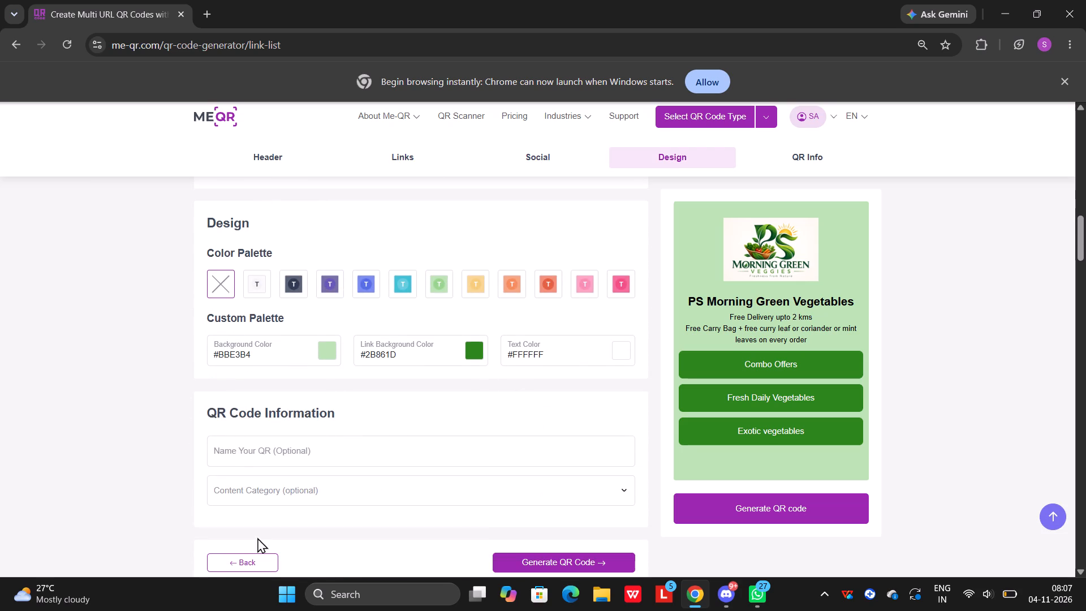
# Add a fourth link below "Exotic vegetables" and title it "Click to order on whatsapp".
pyautogui.scroll(5, 196, 532)
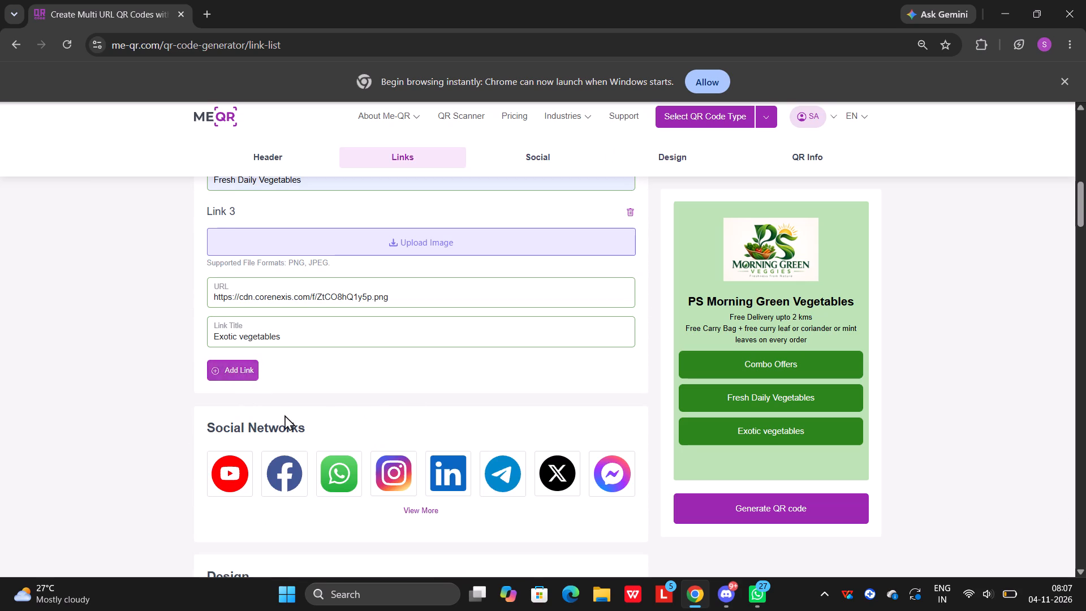
pyautogui.click(232, 378)
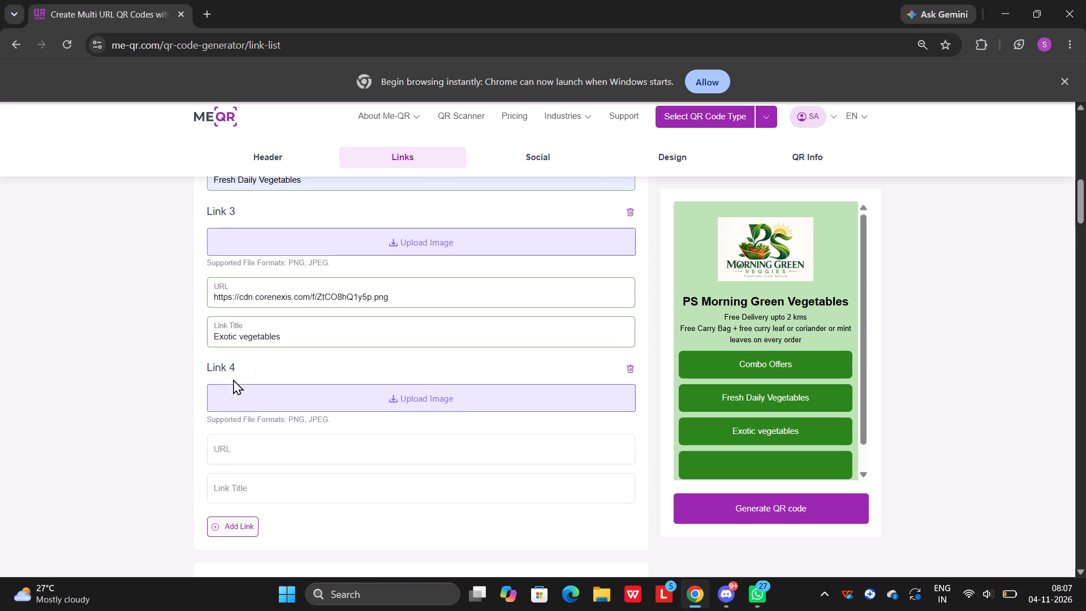
pyautogui.click(255, 485)
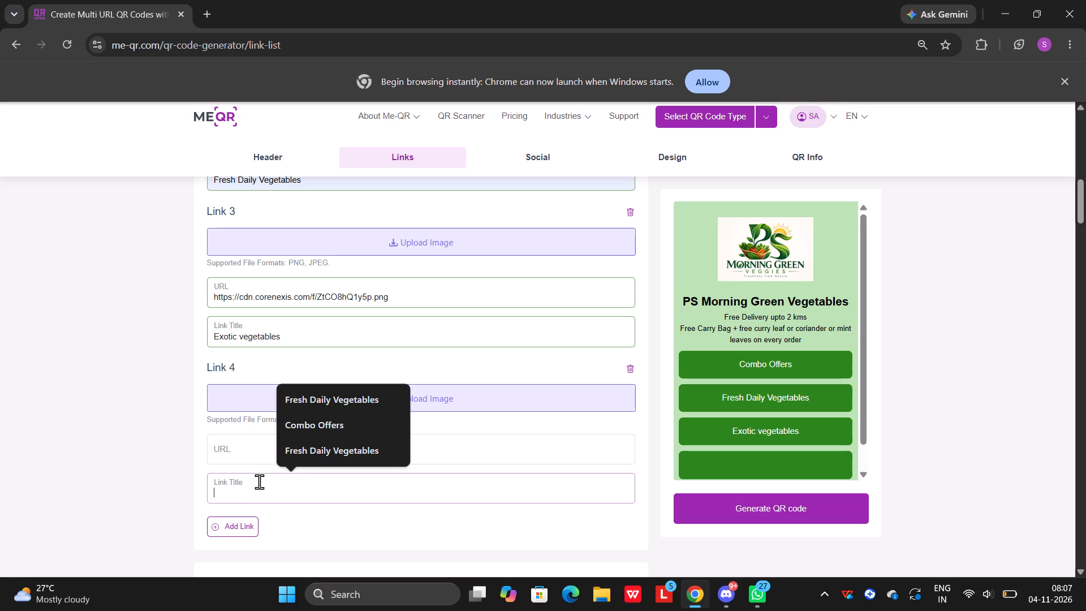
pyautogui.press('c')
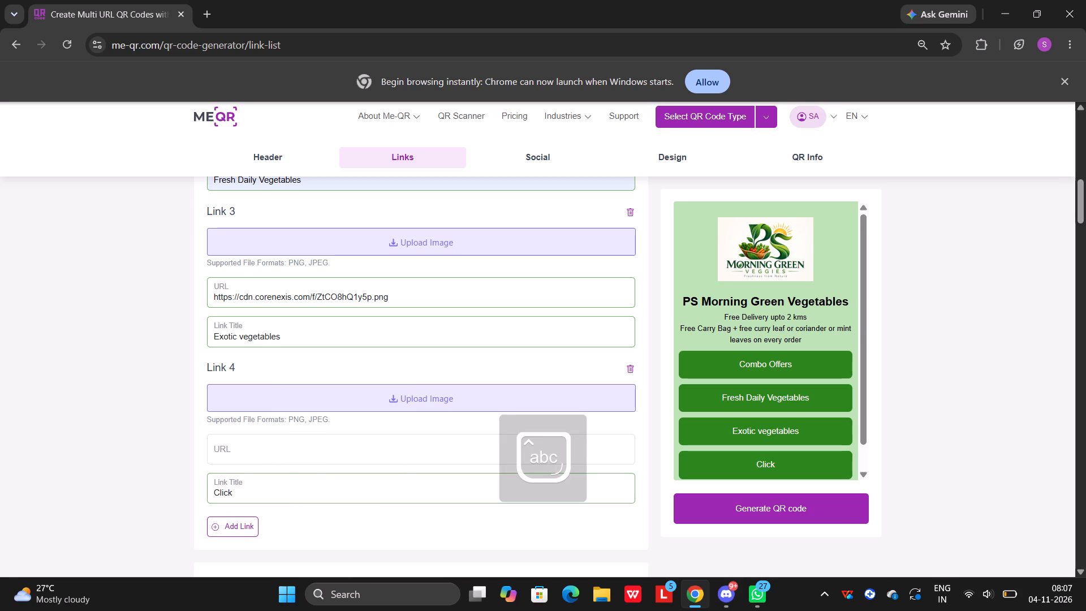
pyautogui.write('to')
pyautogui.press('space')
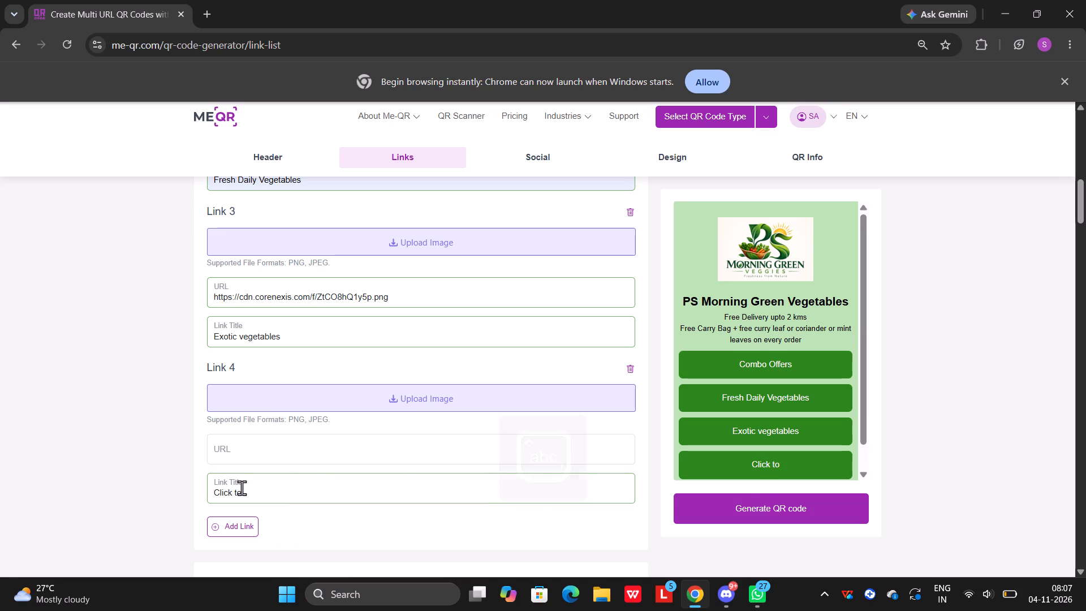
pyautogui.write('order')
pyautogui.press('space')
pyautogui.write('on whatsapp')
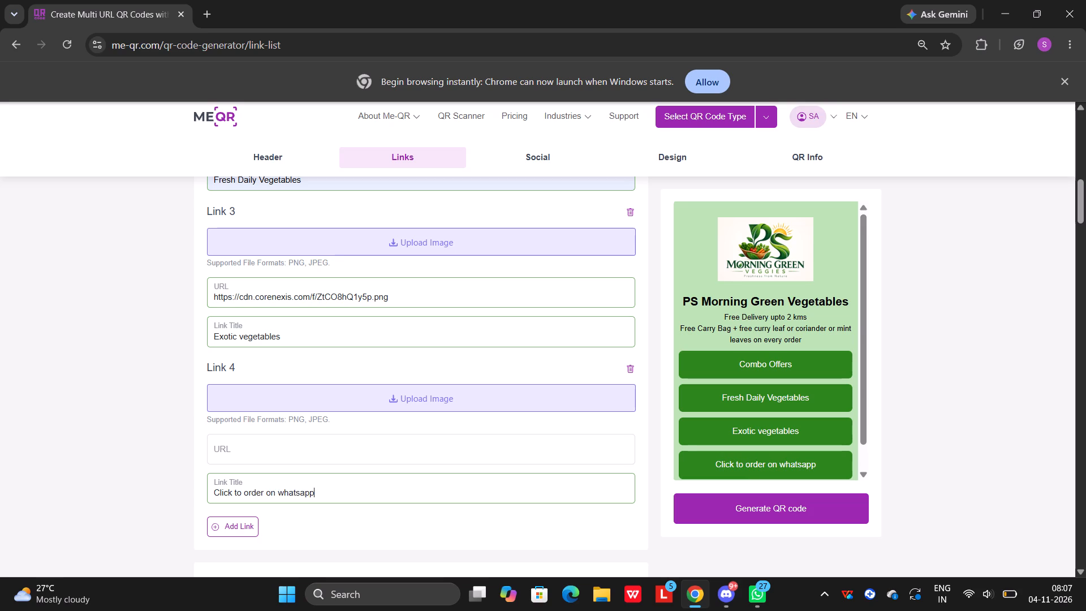
pyautogui.scroll(1, 545, 472)
pyautogui.scroll(-3, 372, 452)
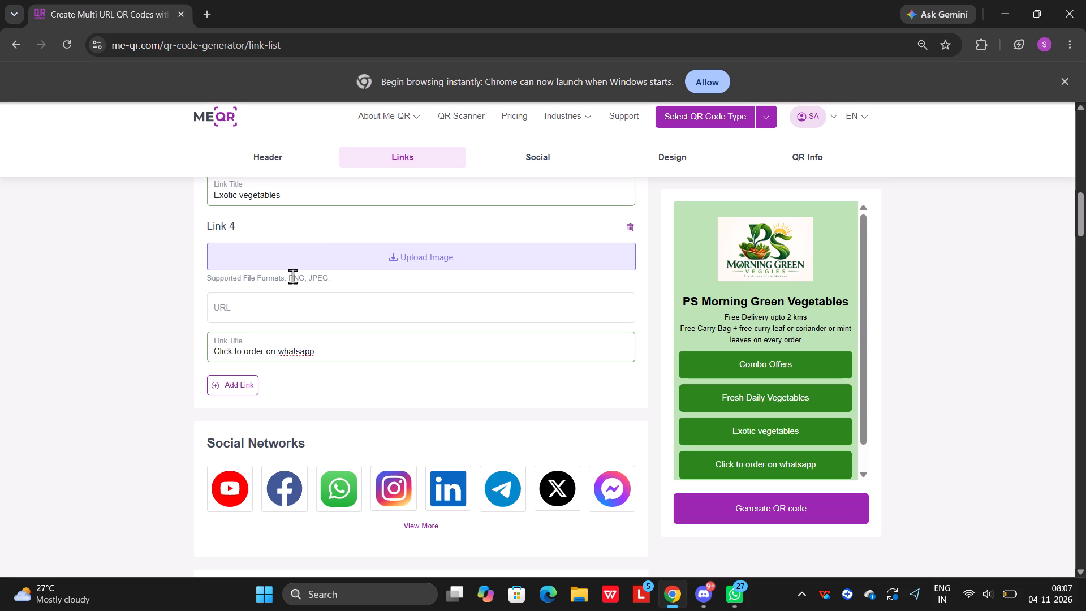
pyautogui.click(244, 304)
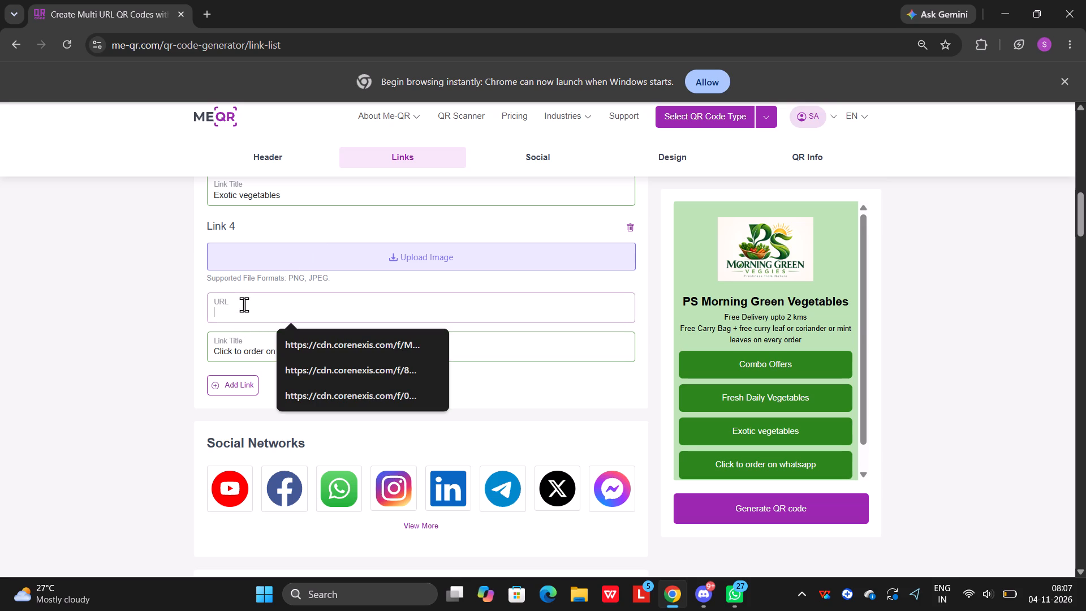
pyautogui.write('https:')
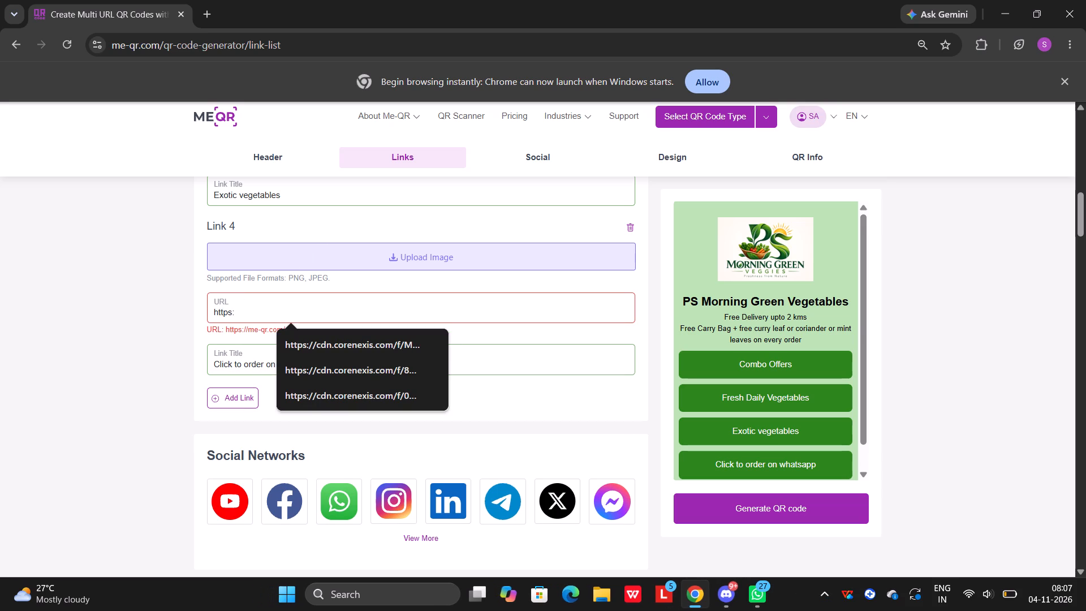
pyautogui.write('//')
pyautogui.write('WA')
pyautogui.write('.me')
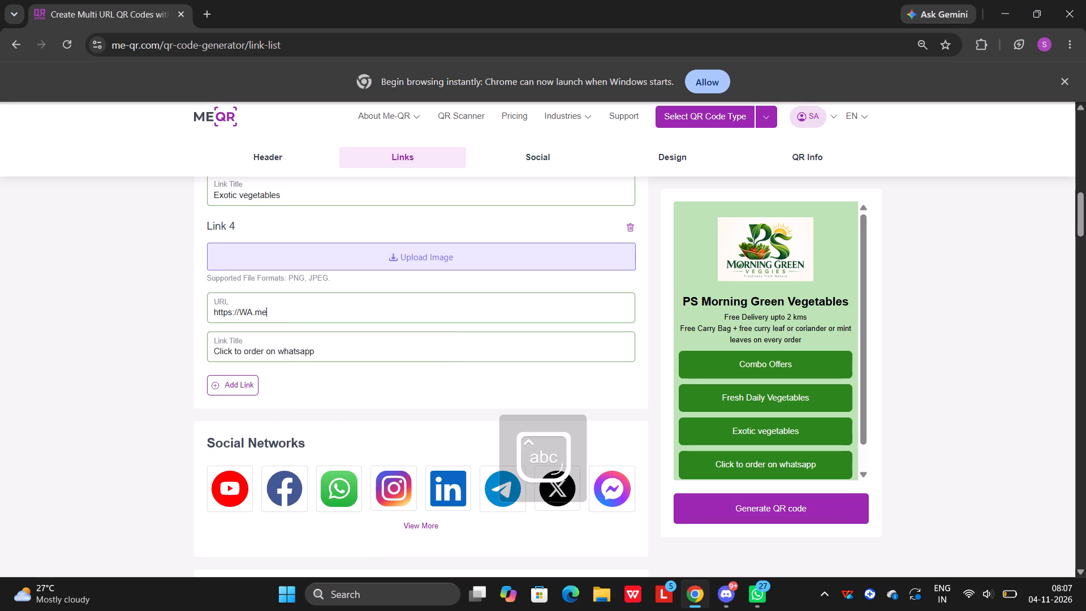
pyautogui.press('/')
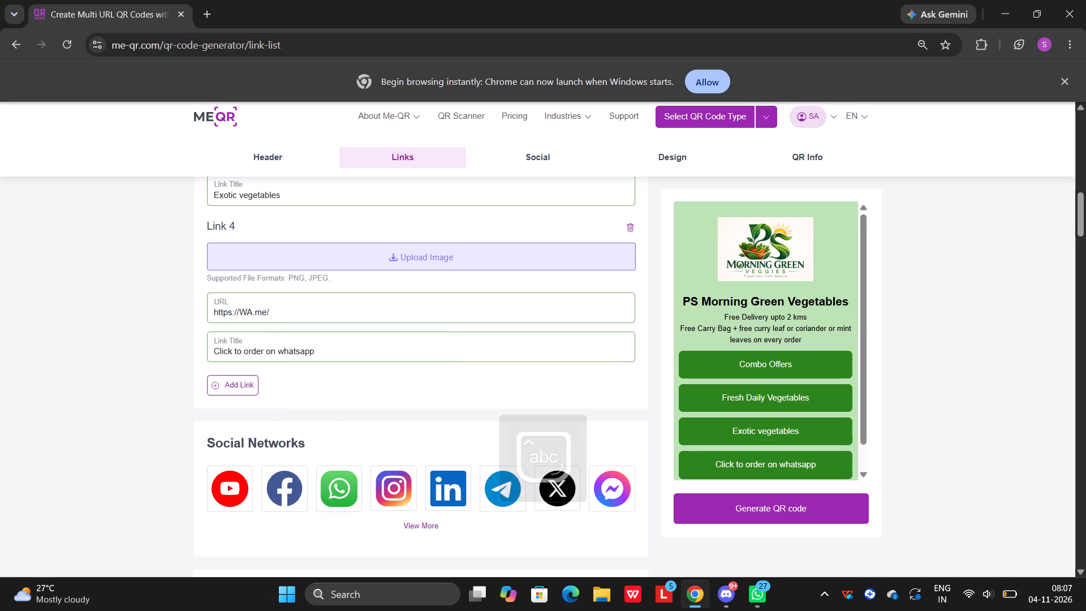
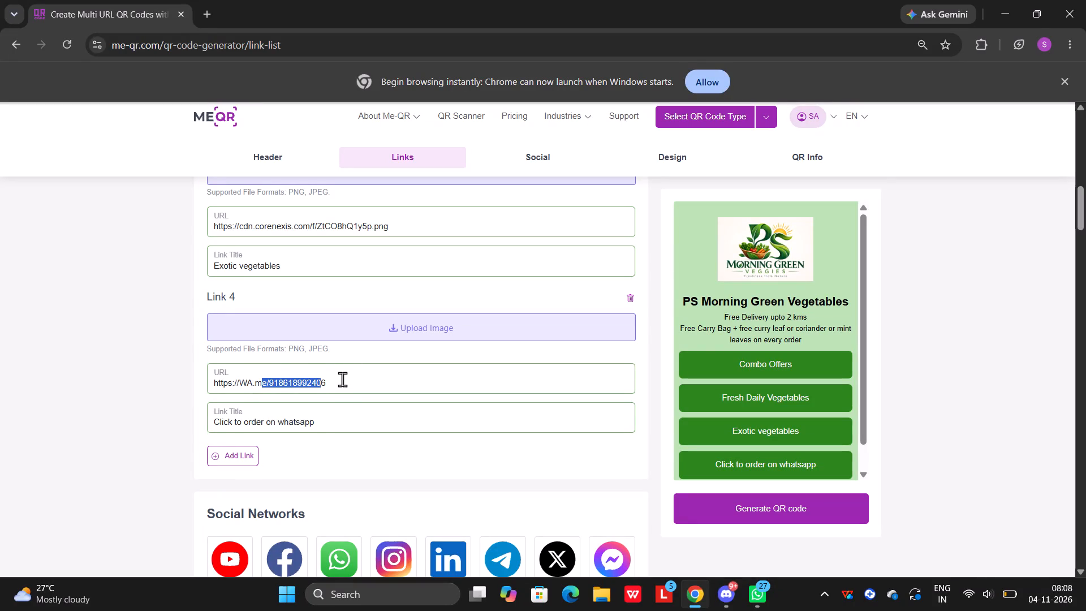
# Add WhatsApp as a social network, reusing the WhatsApp order URL from Link 4 as its link.
pyautogui.moveTo(211, 384); pyautogui.dragTo(331, 381)
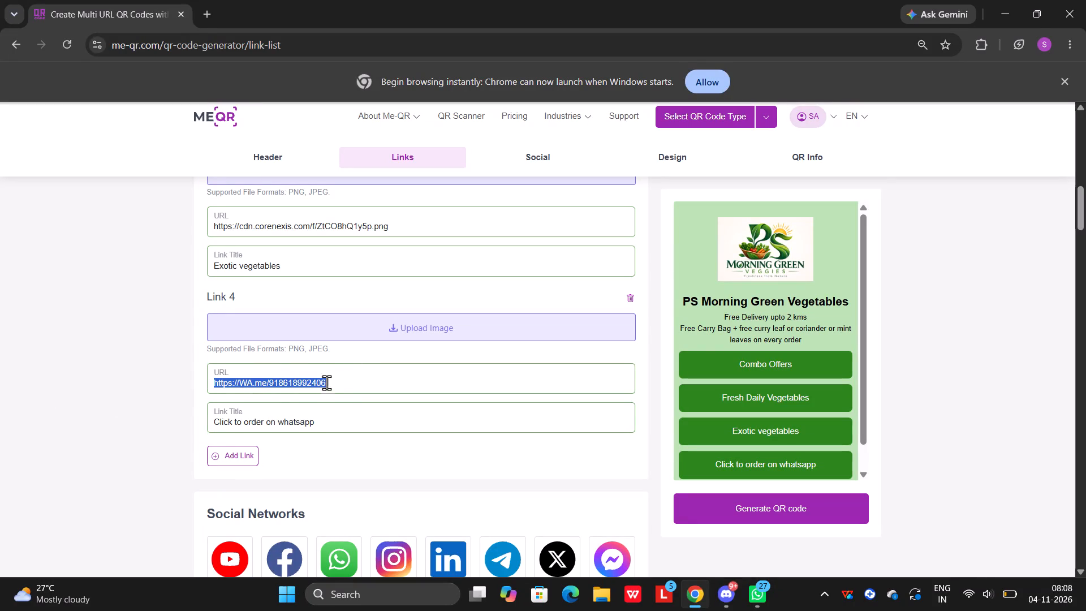
pyautogui.click(150, 408)
pyautogui.scroll(-3, 598, 452)
pyautogui.scroll(-4, 727, 440)
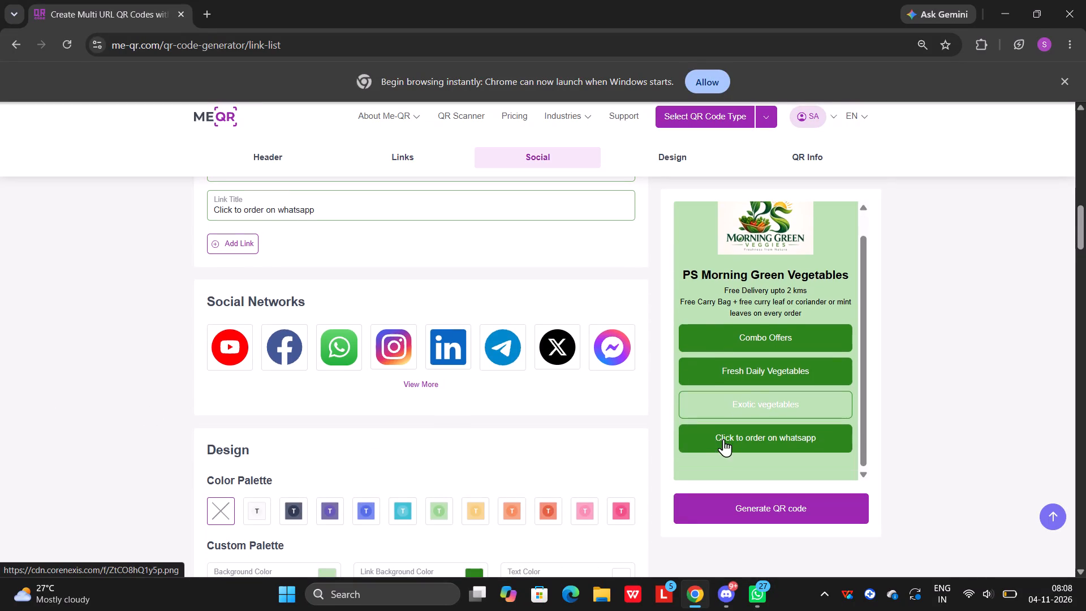
pyautogui.click(334, 356)
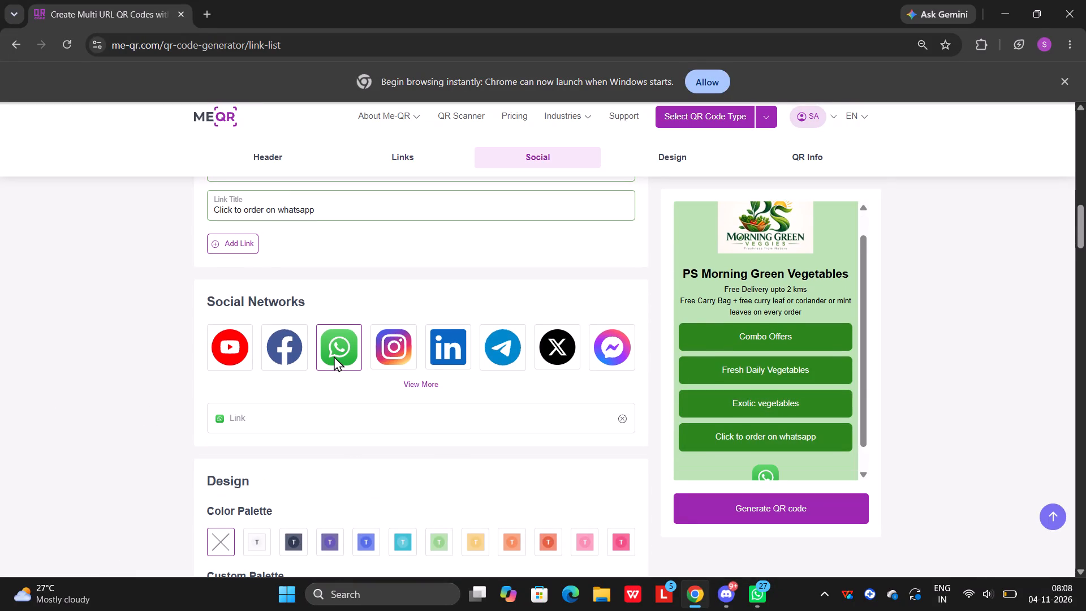
pyautogui.click(253, 425)
pyautogui.scroll(2, 268, 353)
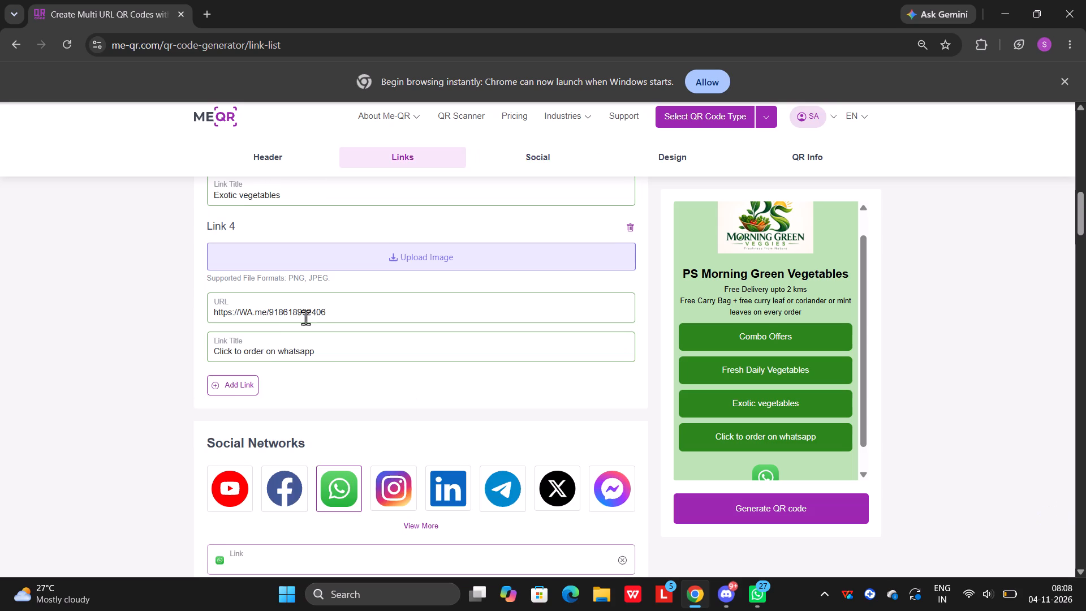
pyautogui.moveTo(342, 314); pyautogui.dragTo(187, 309)
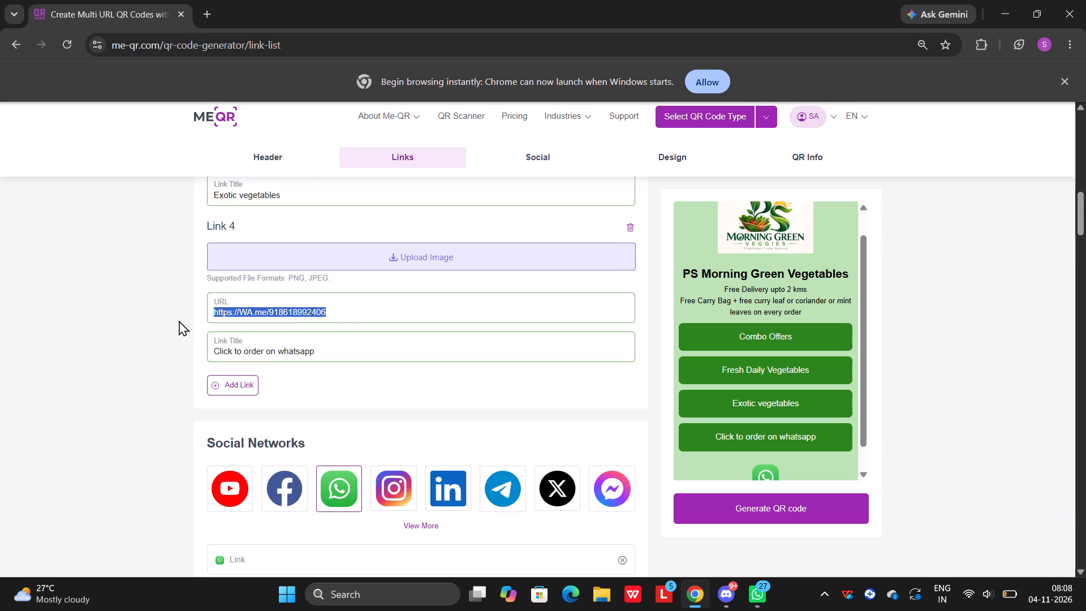
pyautogui.hotkey('ctrl', 'c')
pyautogui.scroll(-1, 189, 320)
pyautogui.click(244, 490)
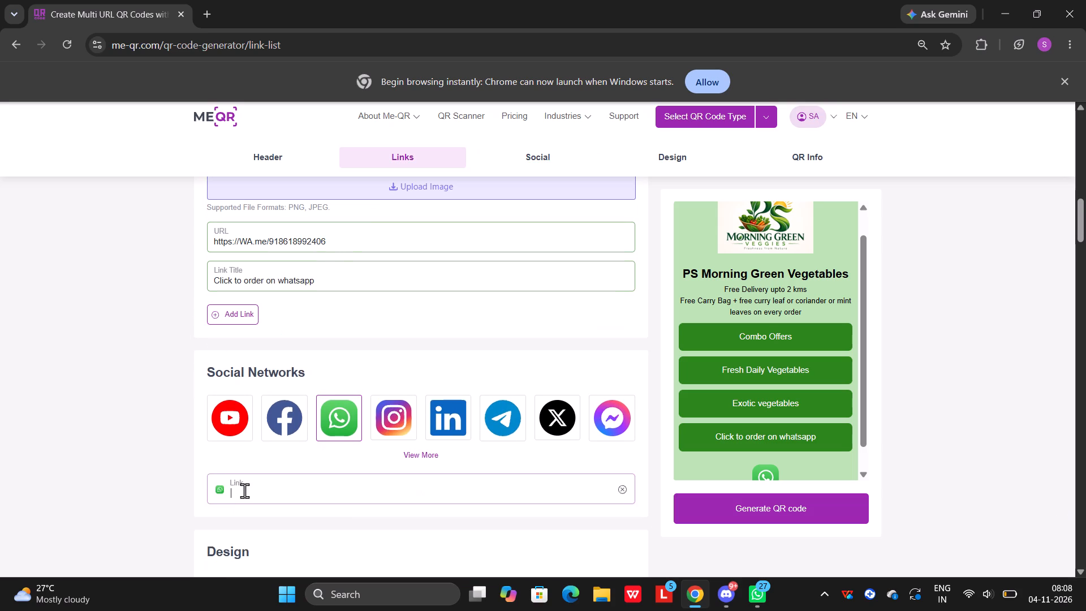
pyautogui.hotkey('ctrl', 'v')
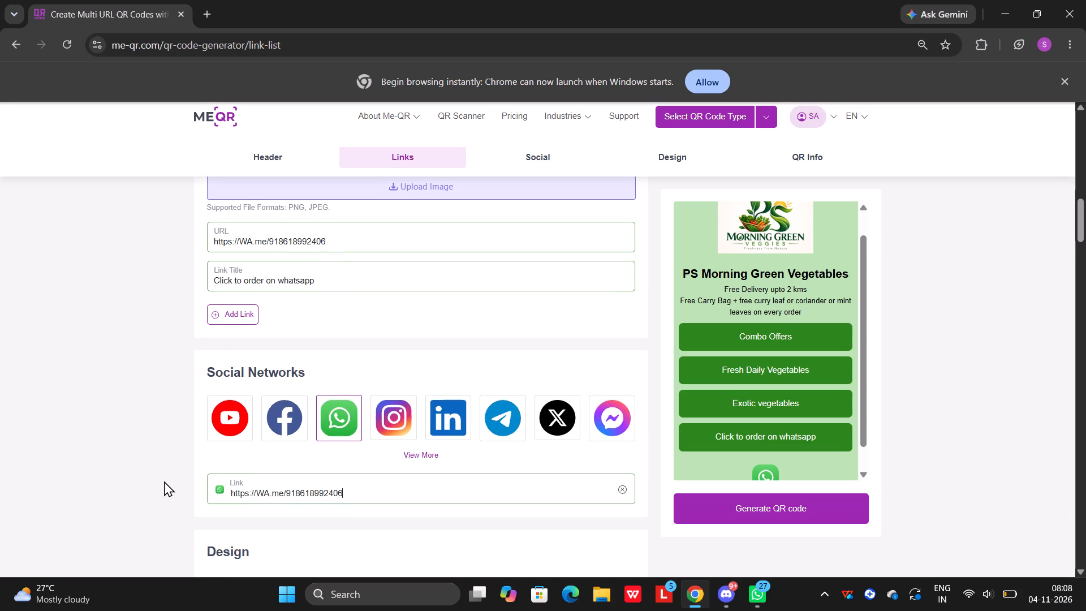
pyautogui.click(166, 480)
# Review the page preview, the custom colours and the entries of the vegetable and WhatsApp links.
pyautogui.click(916, 378)
pyautogui.scroll(-3, 899, 384)
pyautogui.scroll(-2, 840, 352)
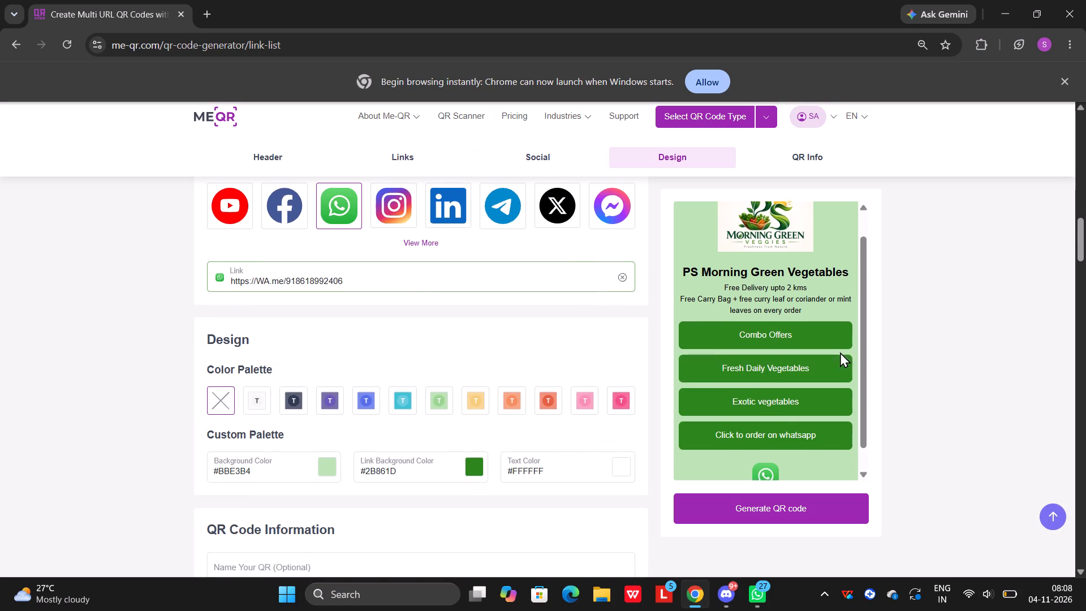
pyautogui.scroll(-1, 840, 352)
pyautogui.scroll(3, 817, 383)
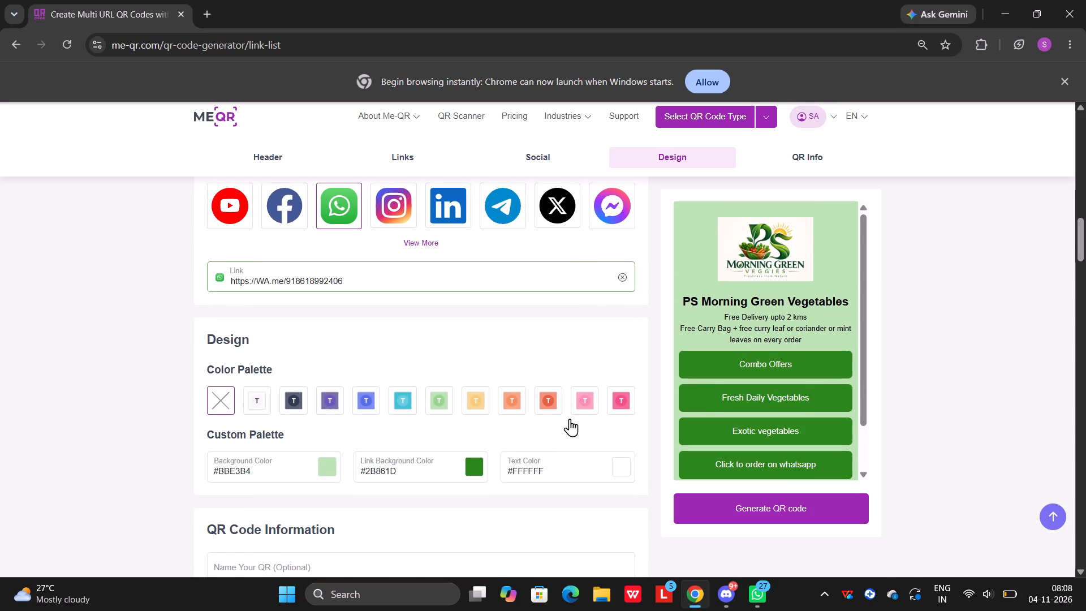
pyautogui.scroll(3, 453, 407)
pyautogui.scroll(3, 725, 410)
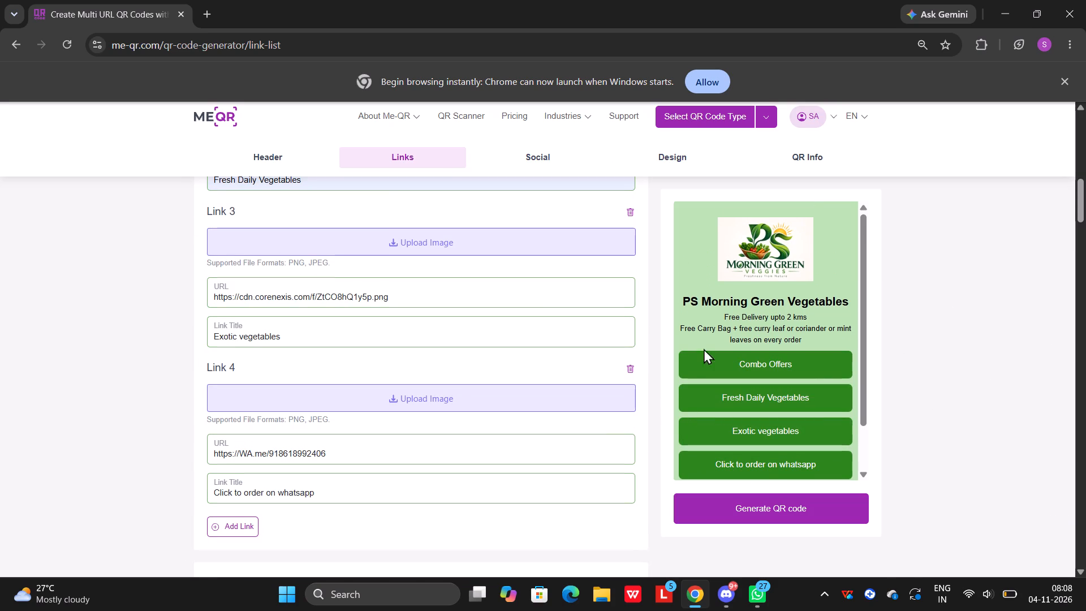
pyautogui.scroll(-2, 781, 290)
pyautogui.scroll(1, 781, 290)
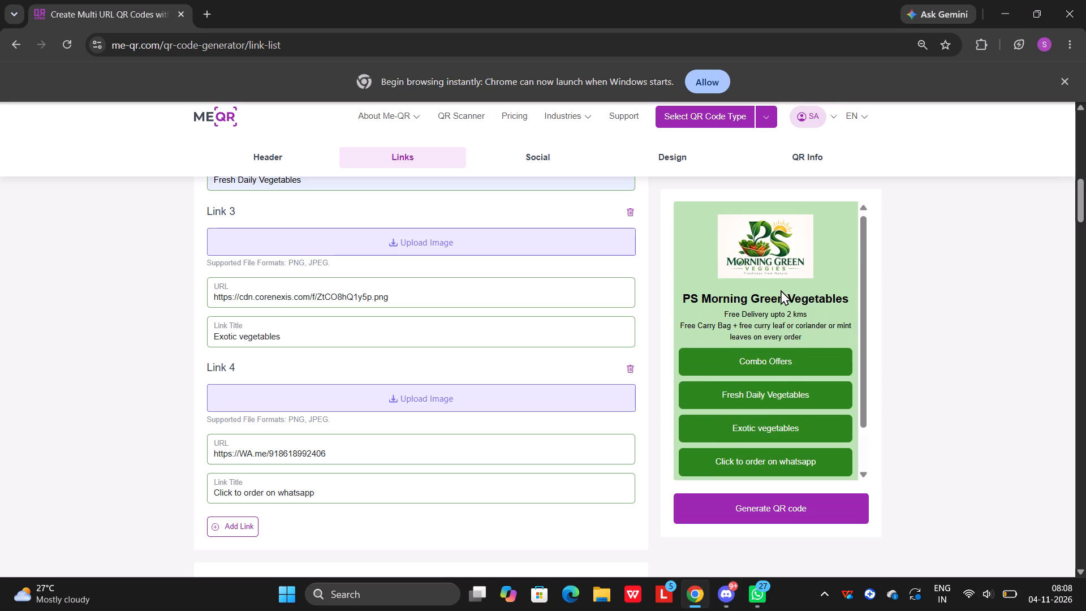
pyautogui.scroll(-3, 753, 328)
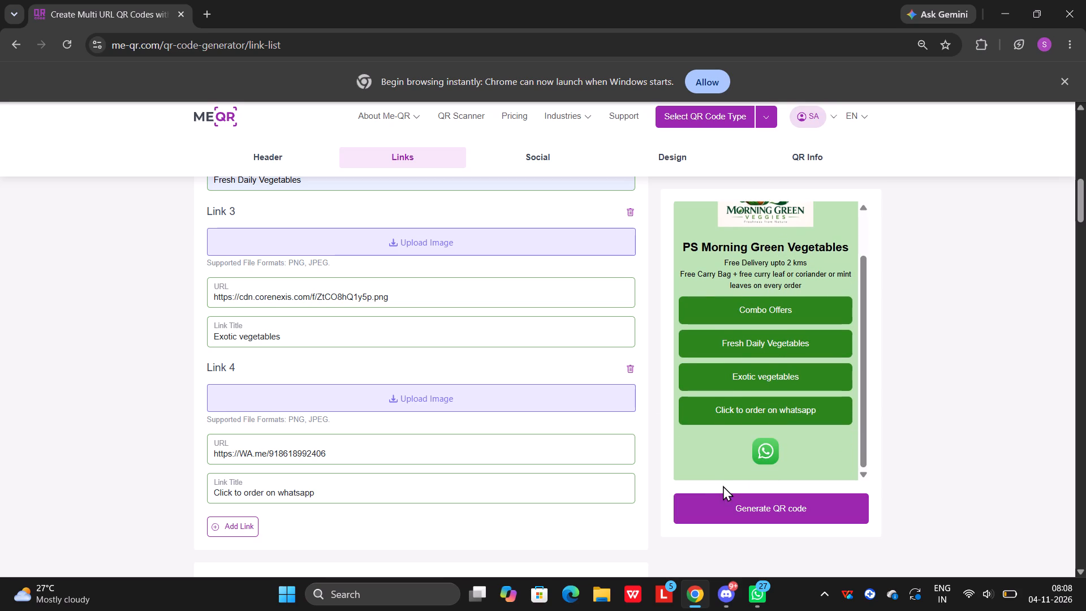
pyautogui.scroll(2, 722, 476)
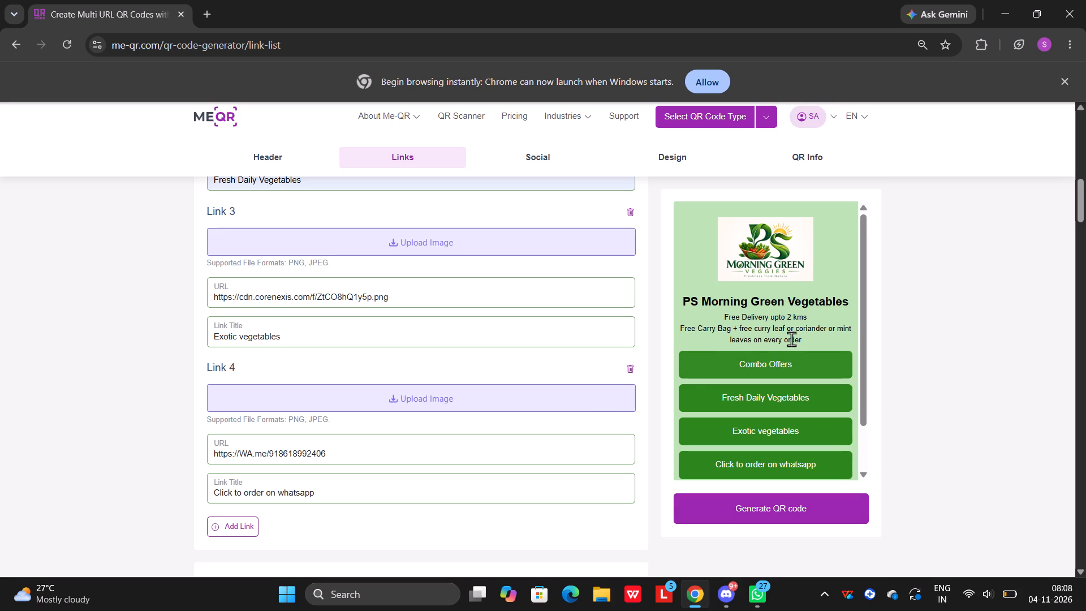
pyautogui.scroll(3, 292, 397)
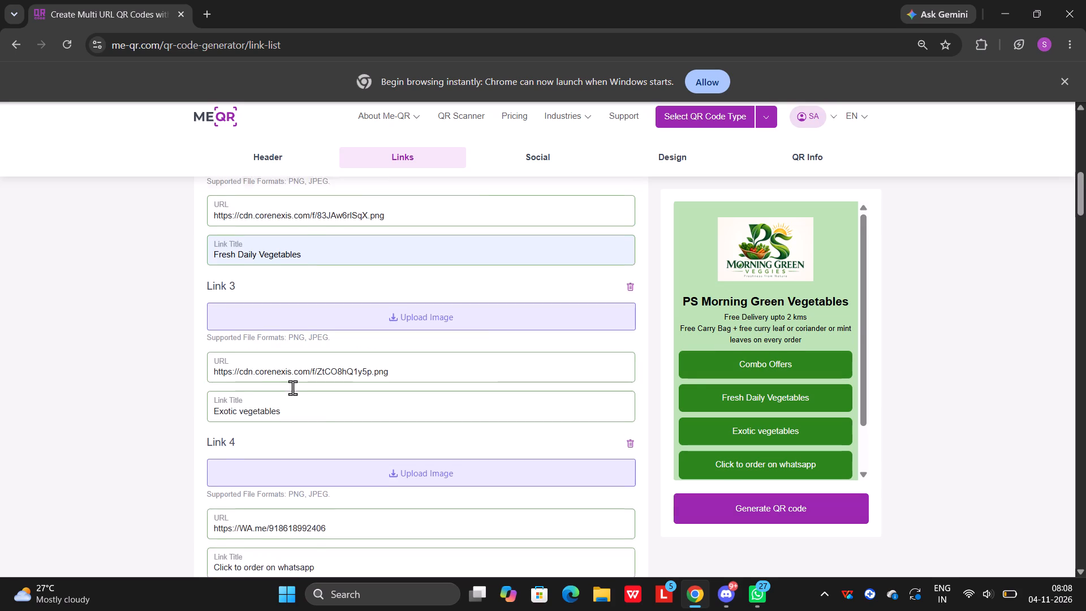
pyautogui.scroll(2, 318, 346)
pyautogui.scroll(-2, 258, 504)
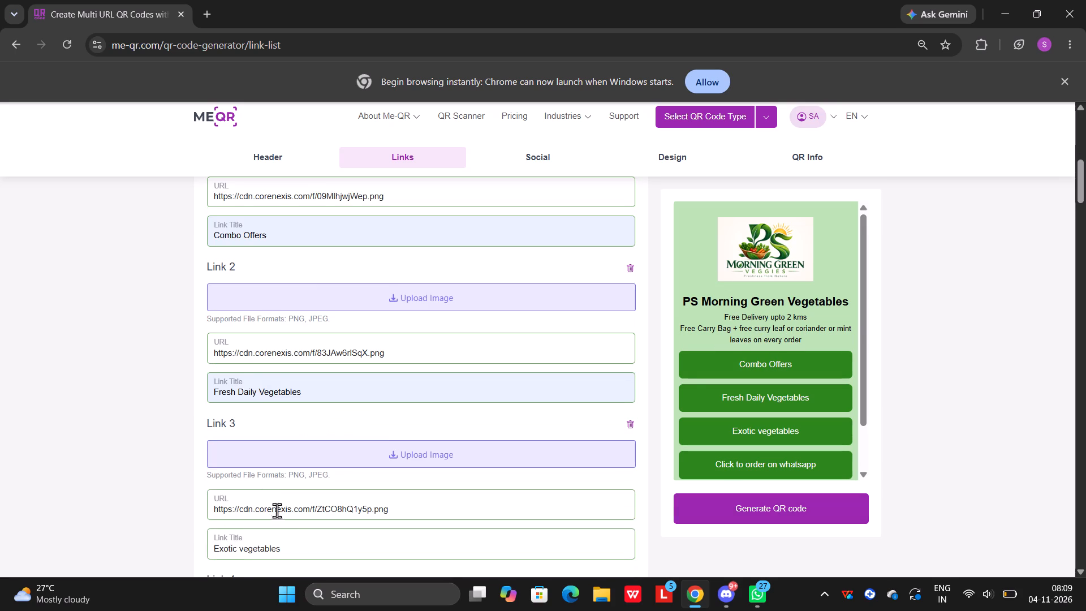
pyautogui.scroll(-3, 291, 537)
# Select the word "free" before "curry leaf" in the header description.
pyautogui.scroll(11, 295, 510)
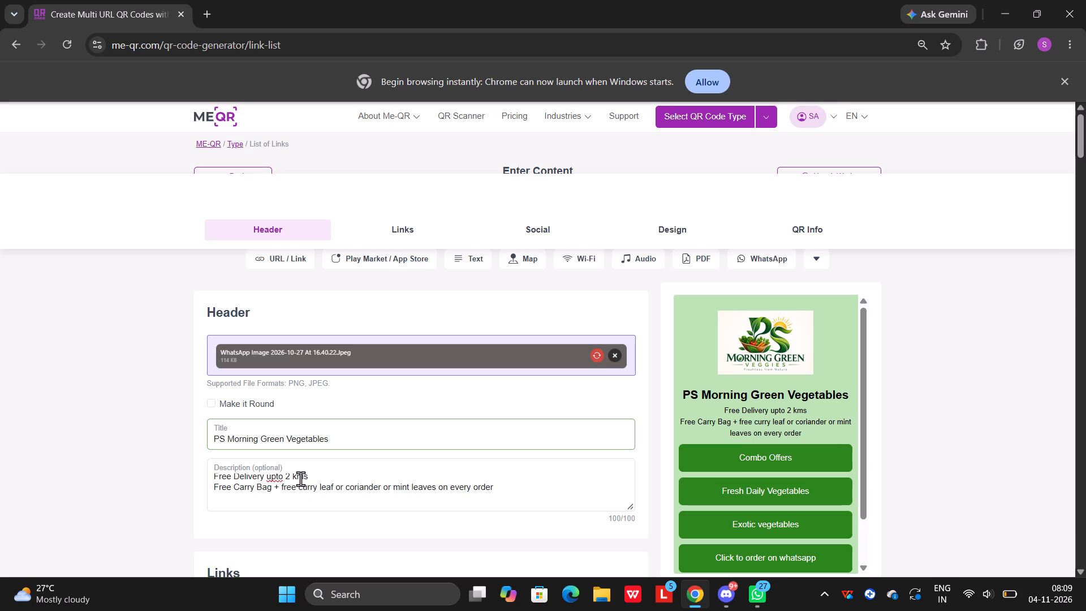
pyautogui.scroll(1, 299, 480)
pyautogui.moveTo(294, 492); pyautogui.dragTo(281, 493)
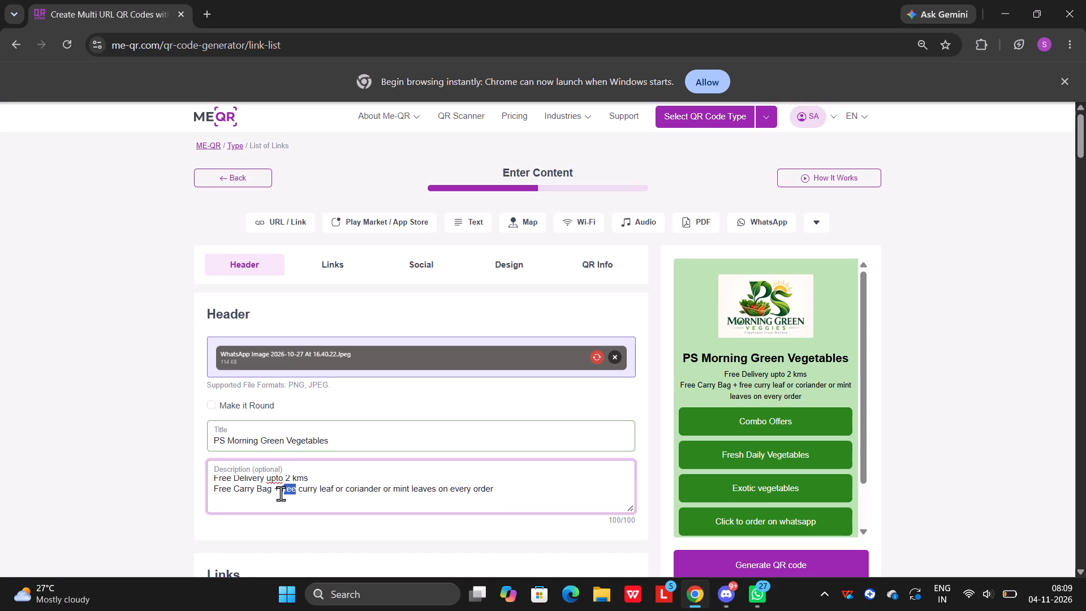
# Reword the description's second line to "Free Carry Bag + curry leaf or coriander or mint leaves on every purchase.".
pyautogui.moveTo(281, 493); pyautogui.dragTo(276, 494)
pyautogui.doubleClick(280, 489)
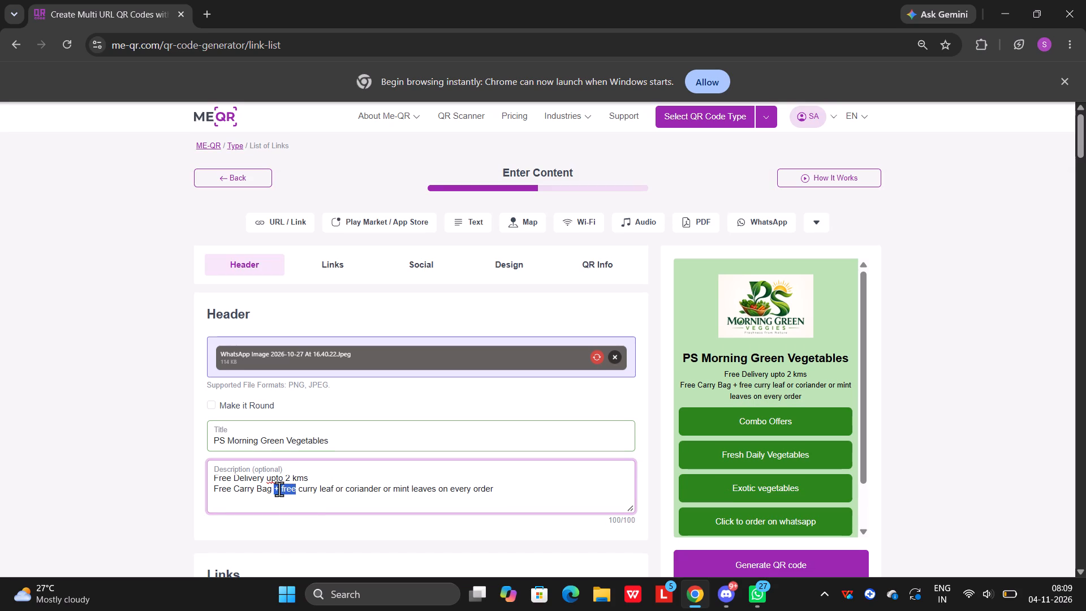
pyautogui.moveTo(280, 489); pyautogui.dragTo(298, 490)
pyautogui.press('BackSpace')
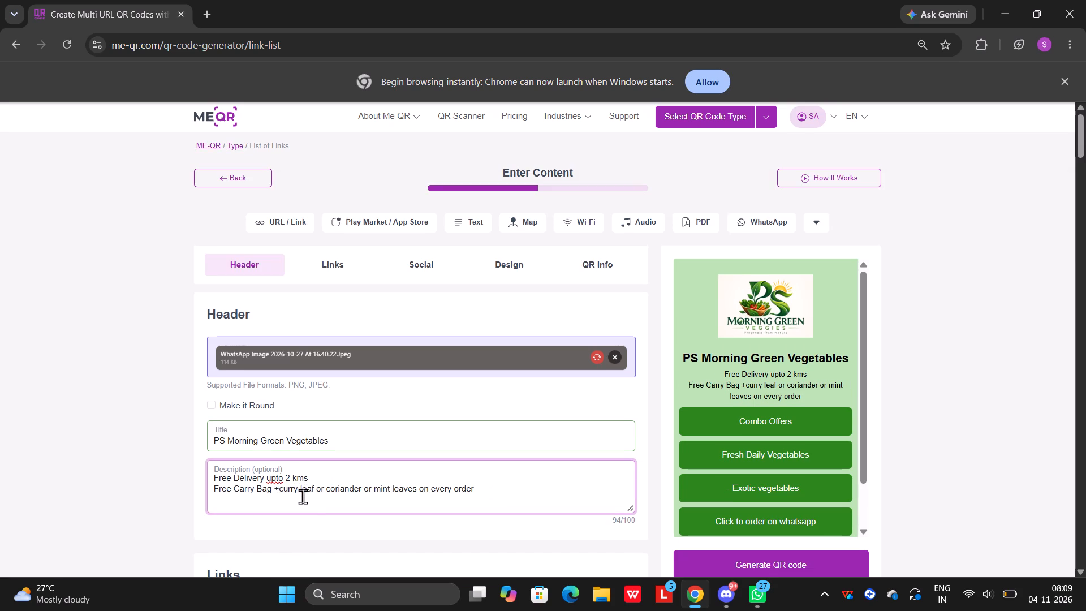
pyautogui.press('space')
pyautogui.moveTo(480, 490); pyautogui.dragTo(465, 491)
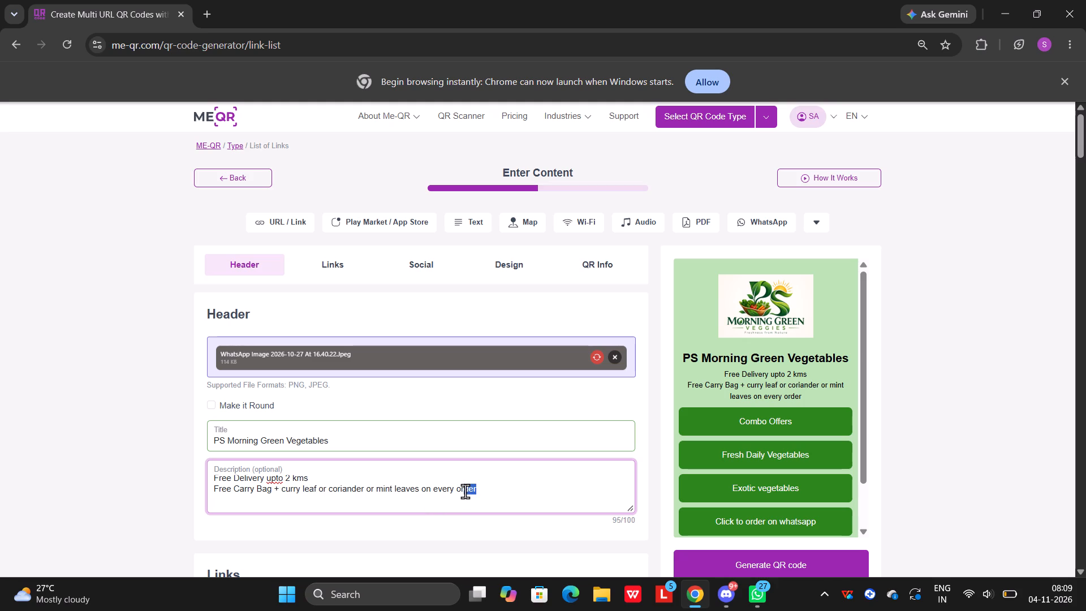
pyautogui.moveTo(465, 491); pyautogui.dragTo(458, 492)
pyautogui.press('BackSpace')
pyautogui.write('purchase')
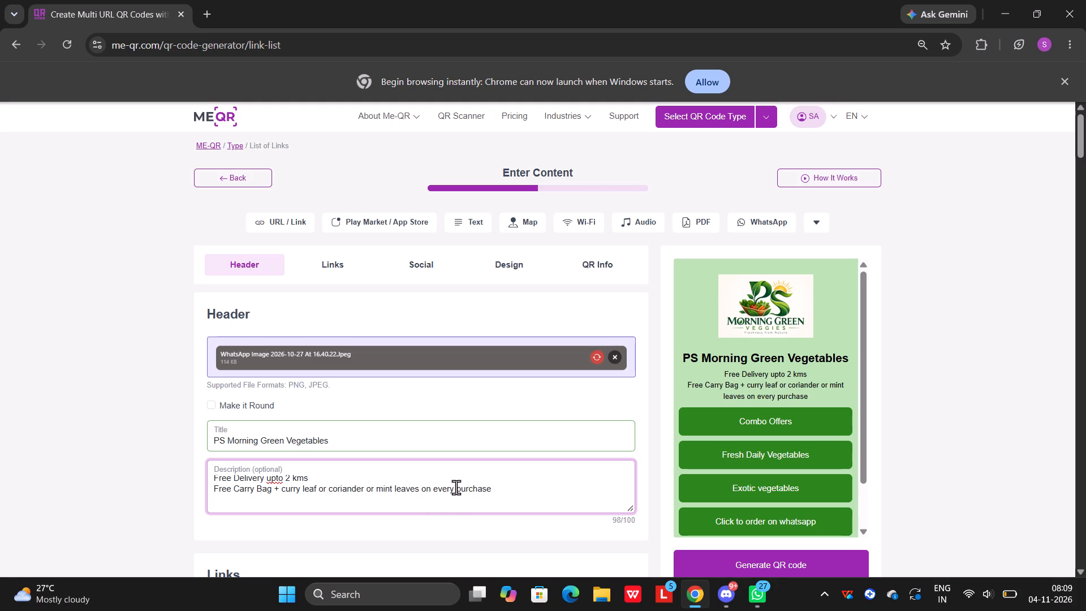
pyautogui.press('.')
pyautogui.click(959, 428)
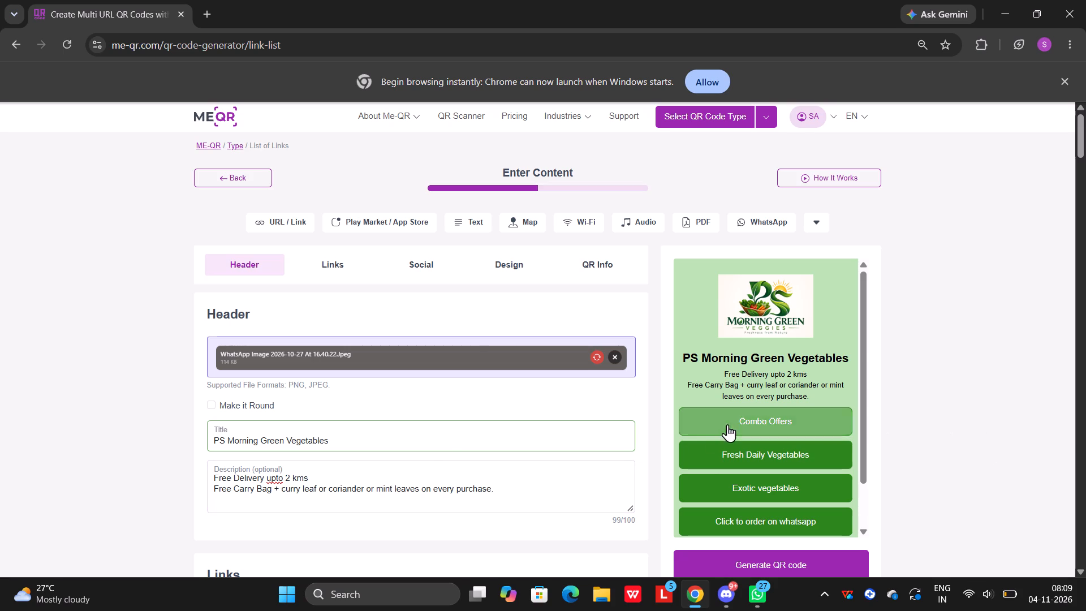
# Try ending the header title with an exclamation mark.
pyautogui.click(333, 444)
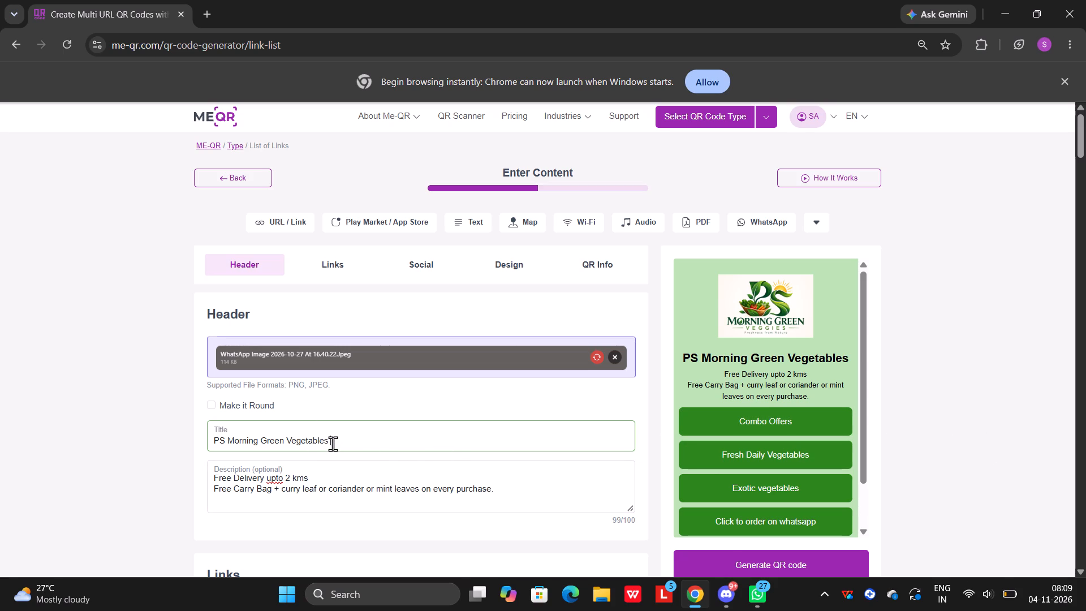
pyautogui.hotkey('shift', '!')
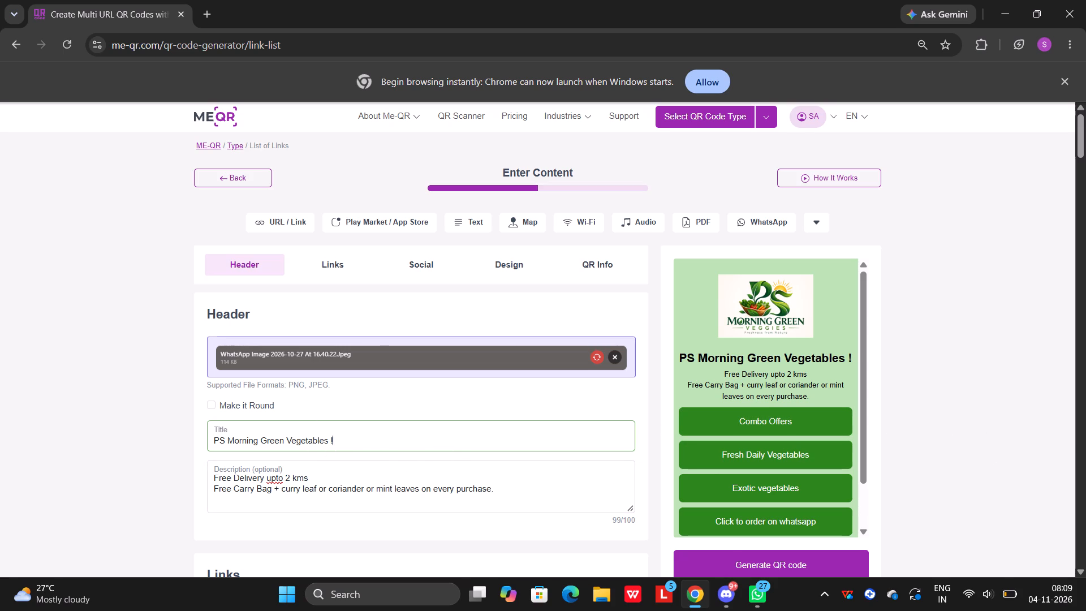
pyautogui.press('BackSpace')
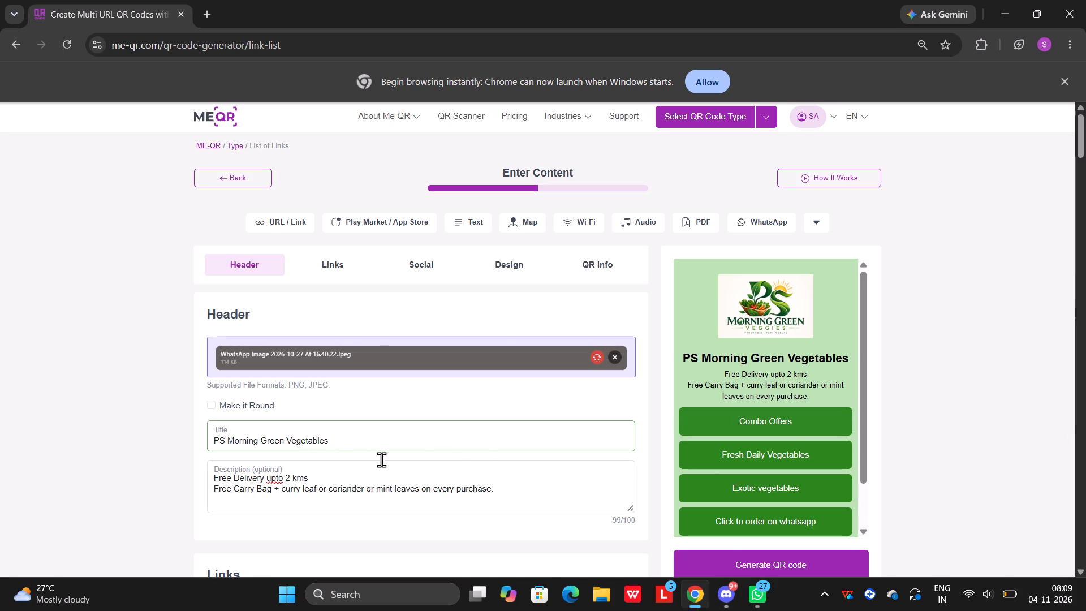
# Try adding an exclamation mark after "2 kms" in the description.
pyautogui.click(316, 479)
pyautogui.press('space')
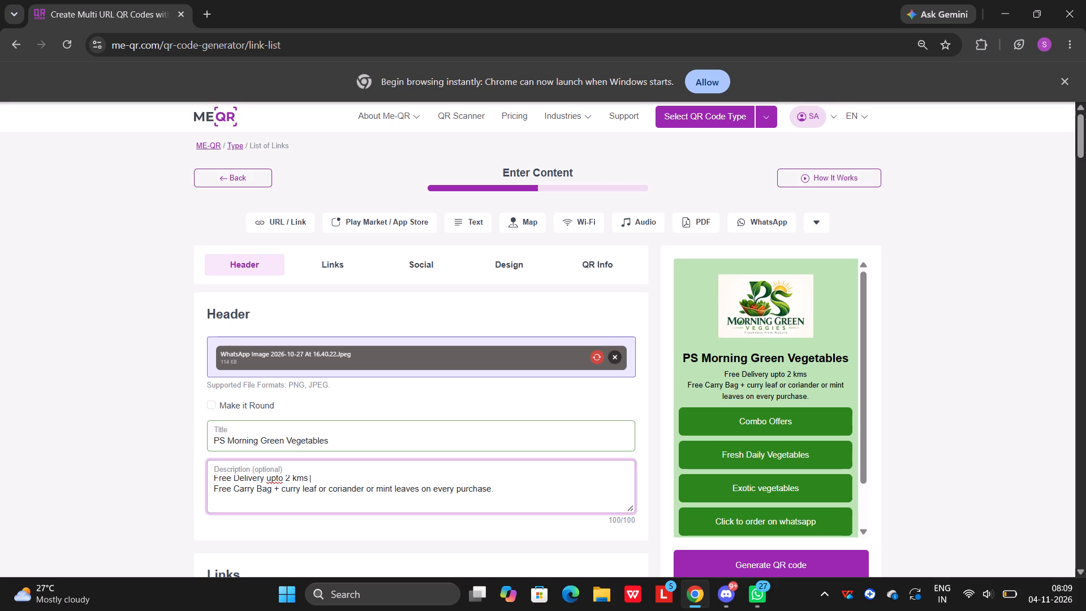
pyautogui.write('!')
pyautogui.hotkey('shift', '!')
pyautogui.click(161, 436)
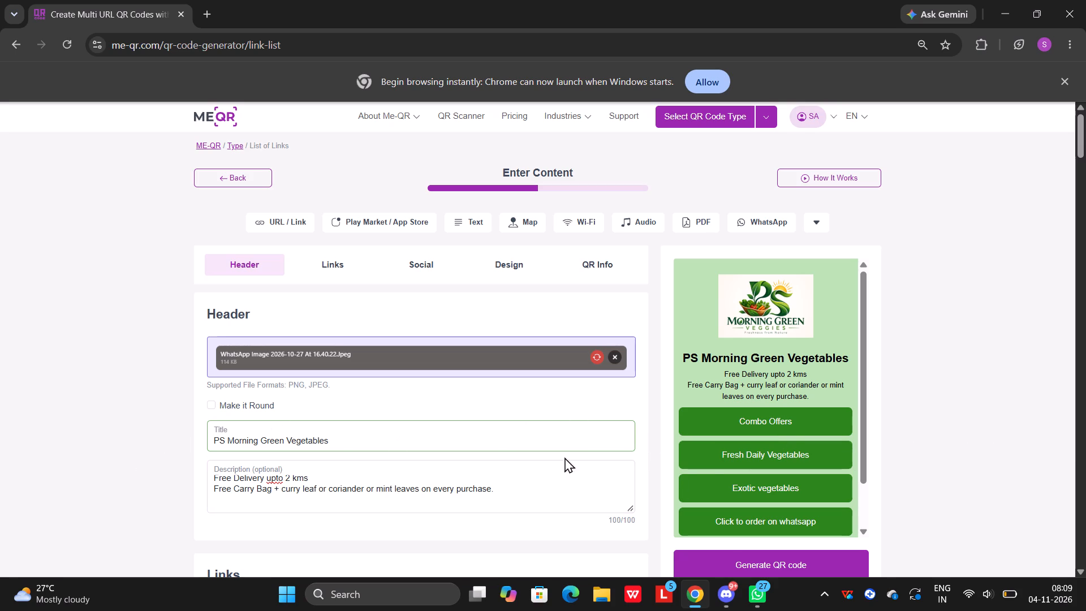
# Generate the QR code for the link list and download it as a 1000x1000 px PNG.
pyautogui.scroll(-2, 1079, 459)
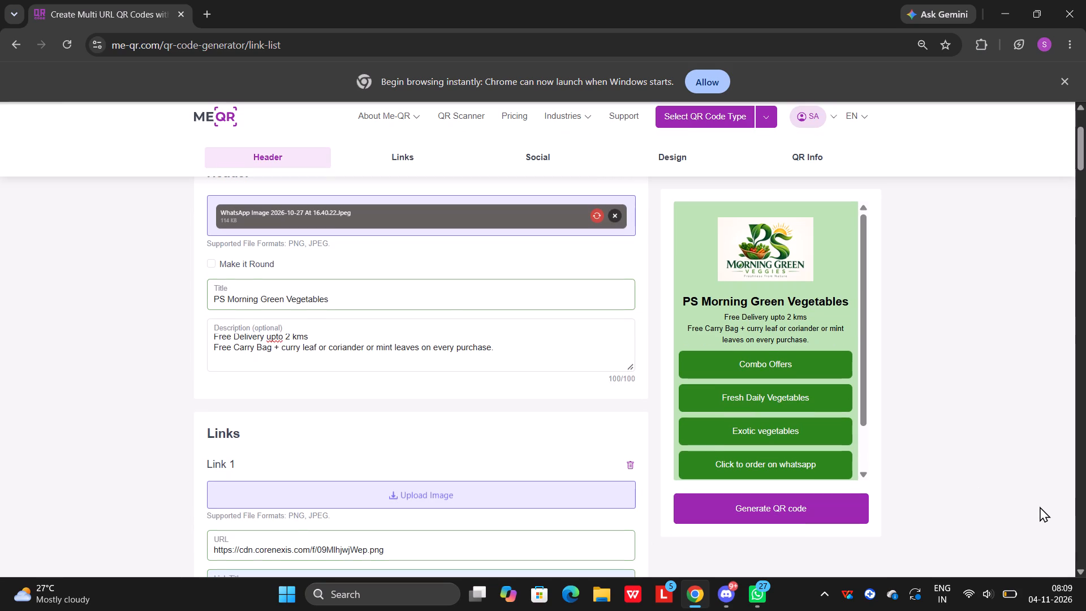
pyautogui.scroll(-1, 361, 459)
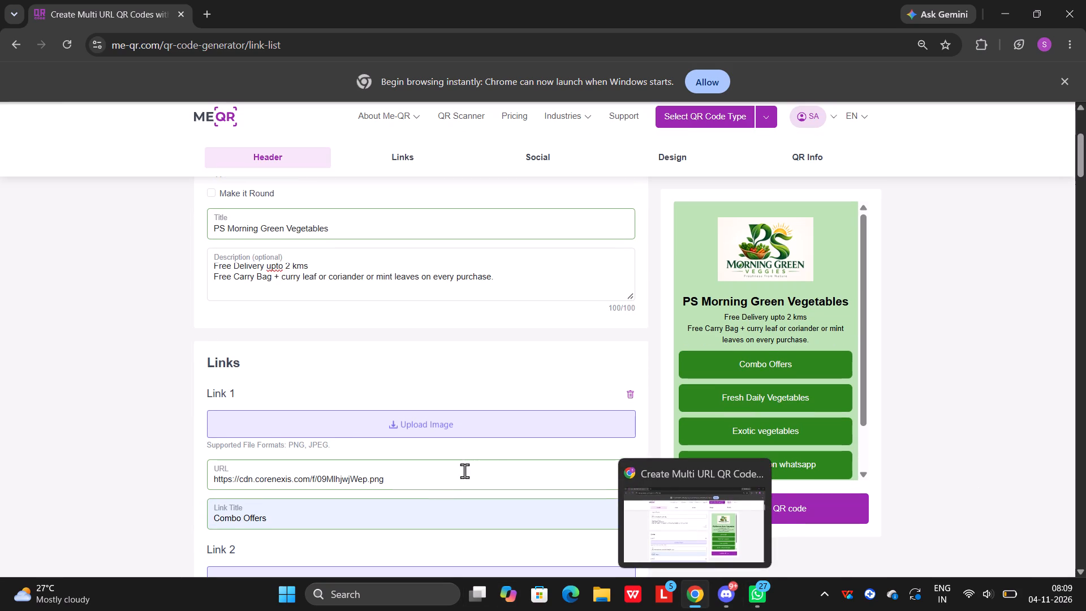
pyautogui.scroll(-5, 492, 435)
pyautogui.scroll(4, 759, 397)
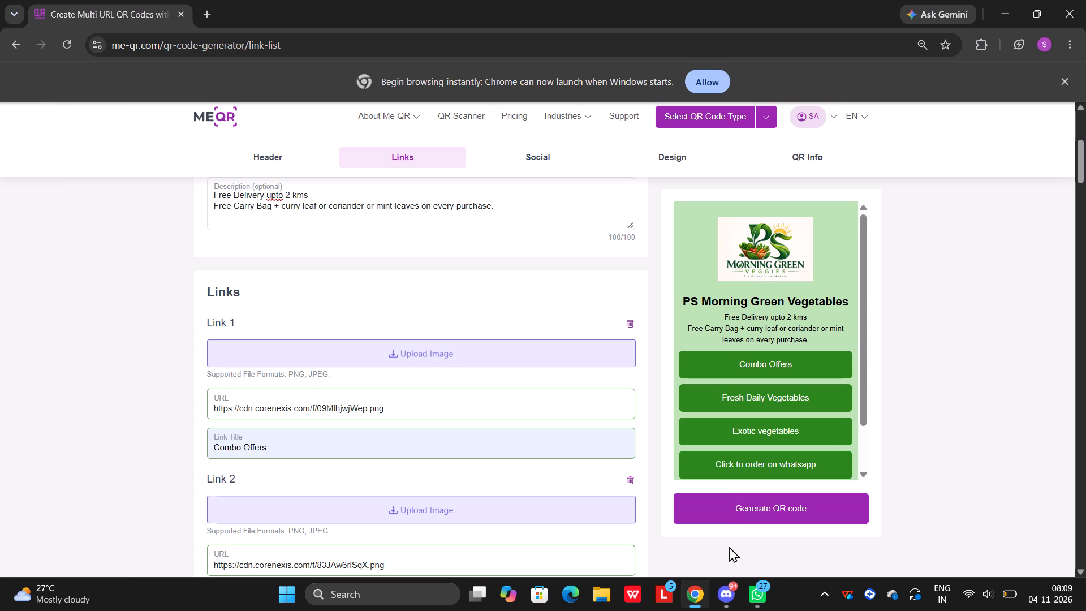
pyautogui.click(740, 513)
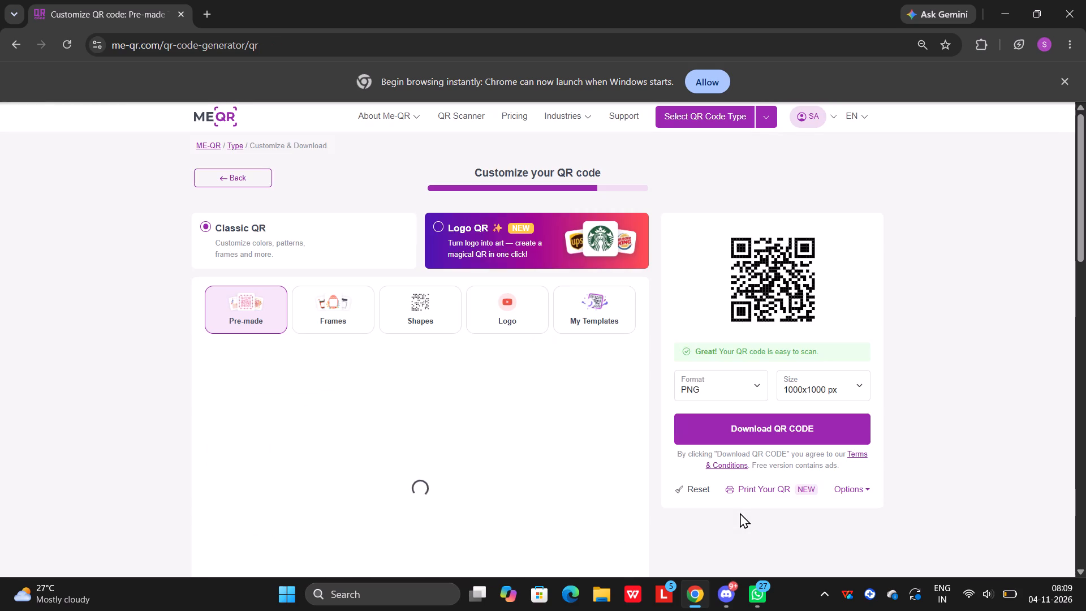
pyautogui.click(758, 426)
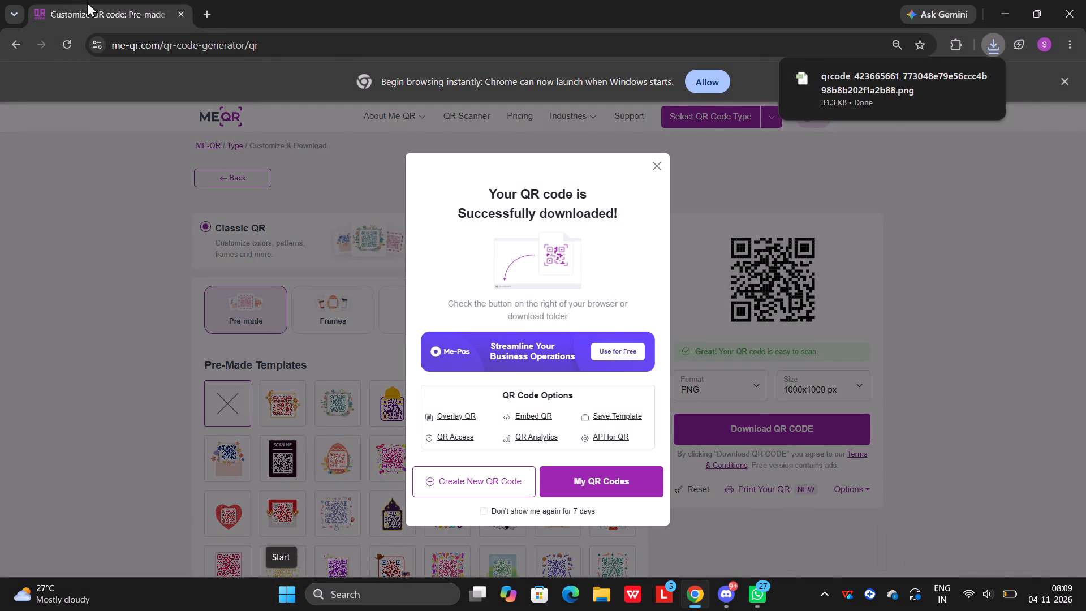
# Open Canva in a new tab and open the 1247 x 1261 px Morning Green Veggies poster design.
pyautogui.click(206, 17)
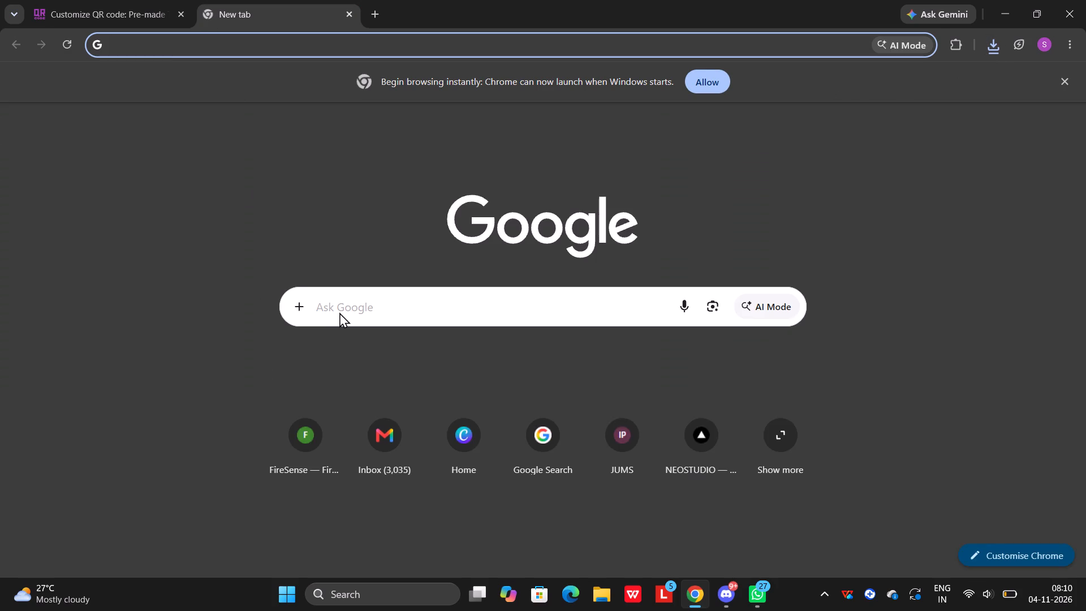
pyautogui.click(343, 304)
pyautogui.write('canva')
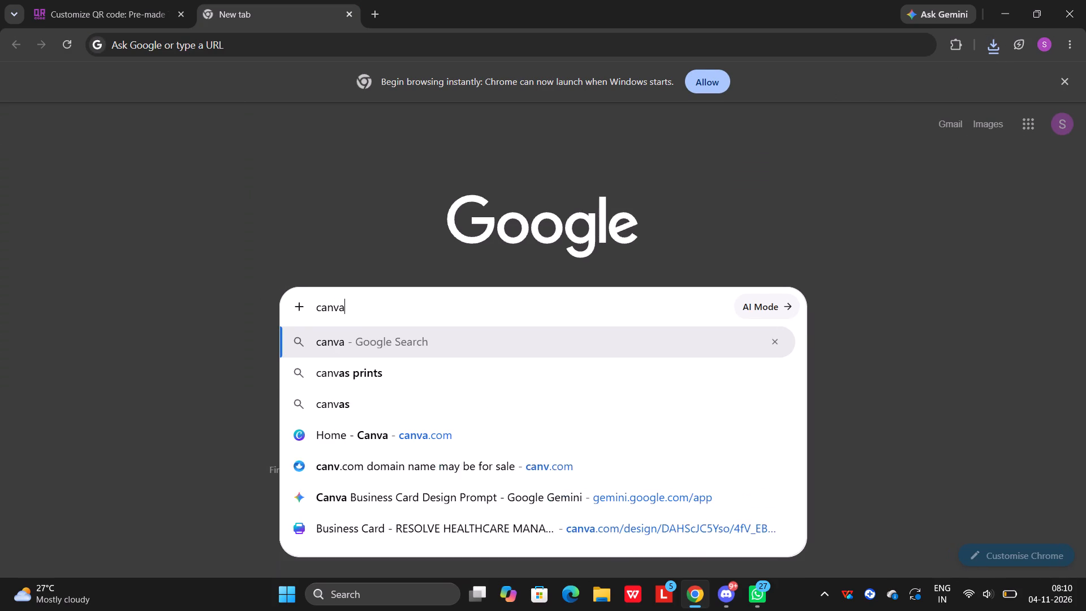
pyautogui.press('Return')
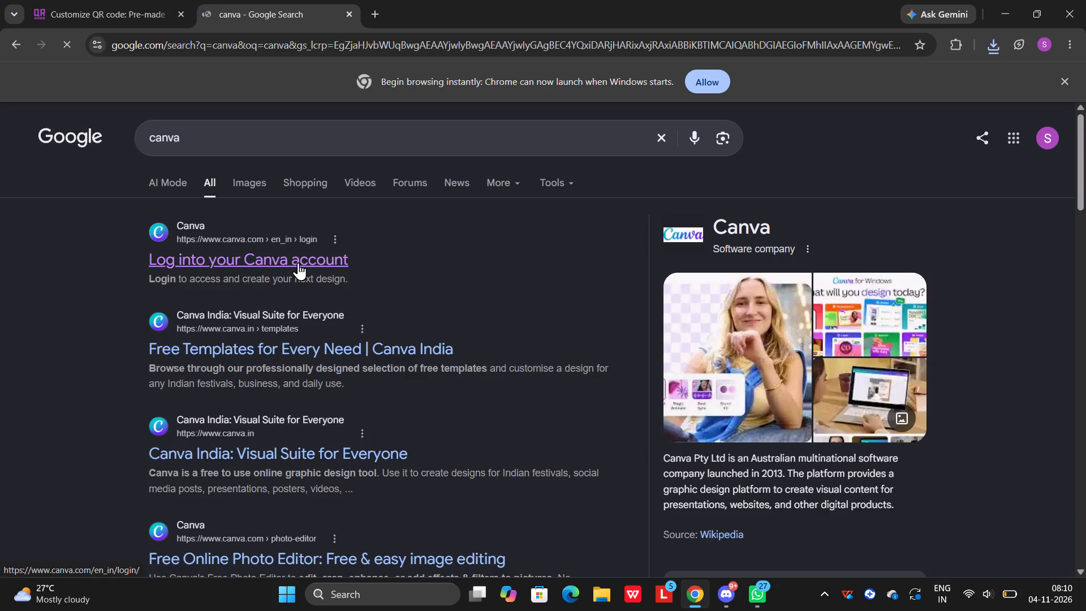
pyautogui.click(301, 256)
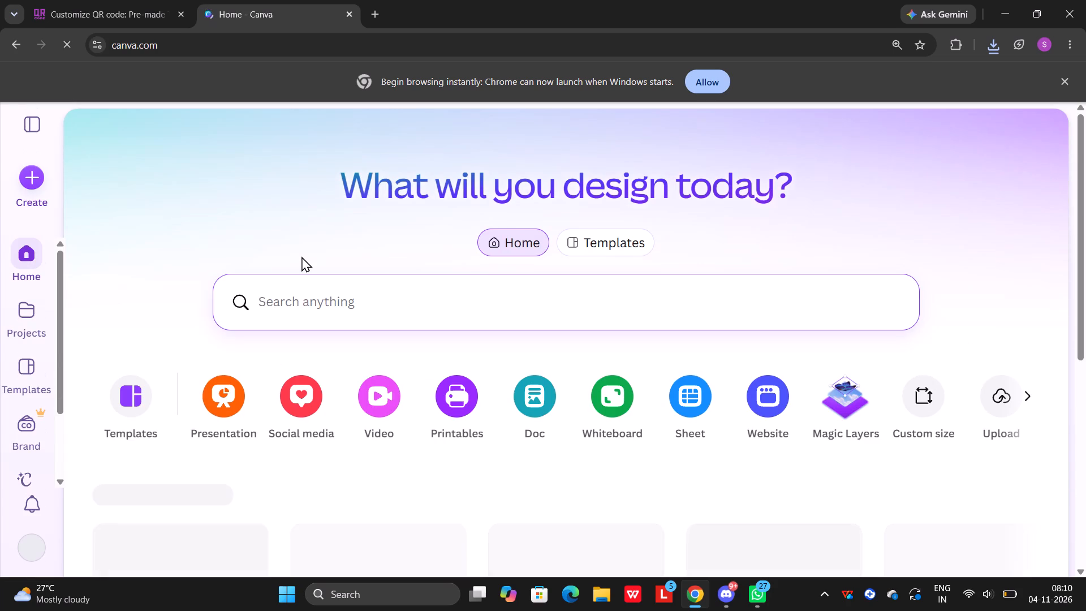
pyautogui.scroll(-3, 161, 419)
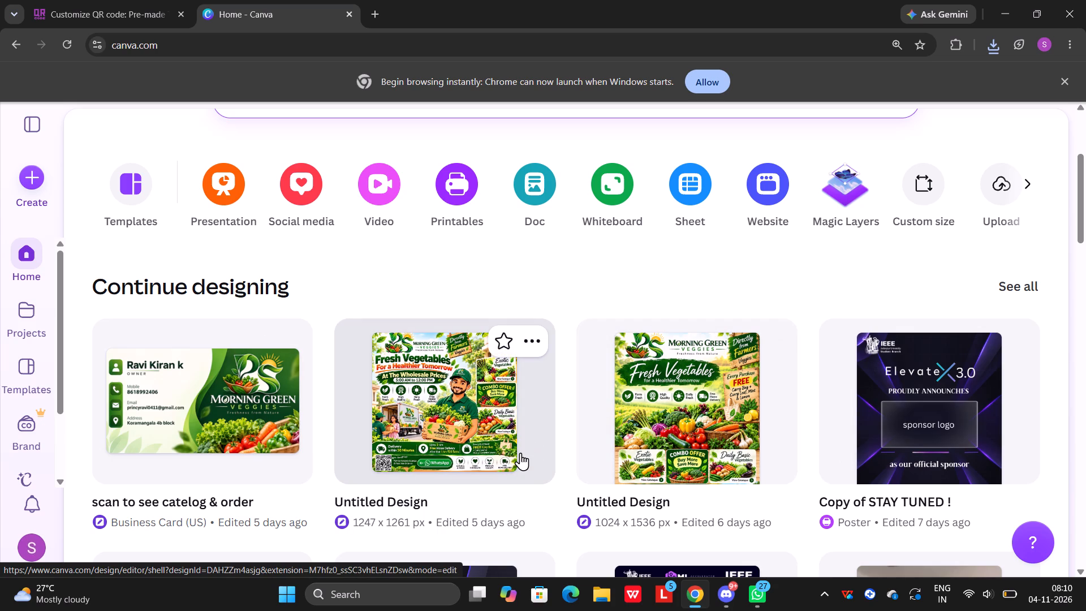
pyautogui.moveTo(493, 443); pyautogui.dragTo(486, 444)
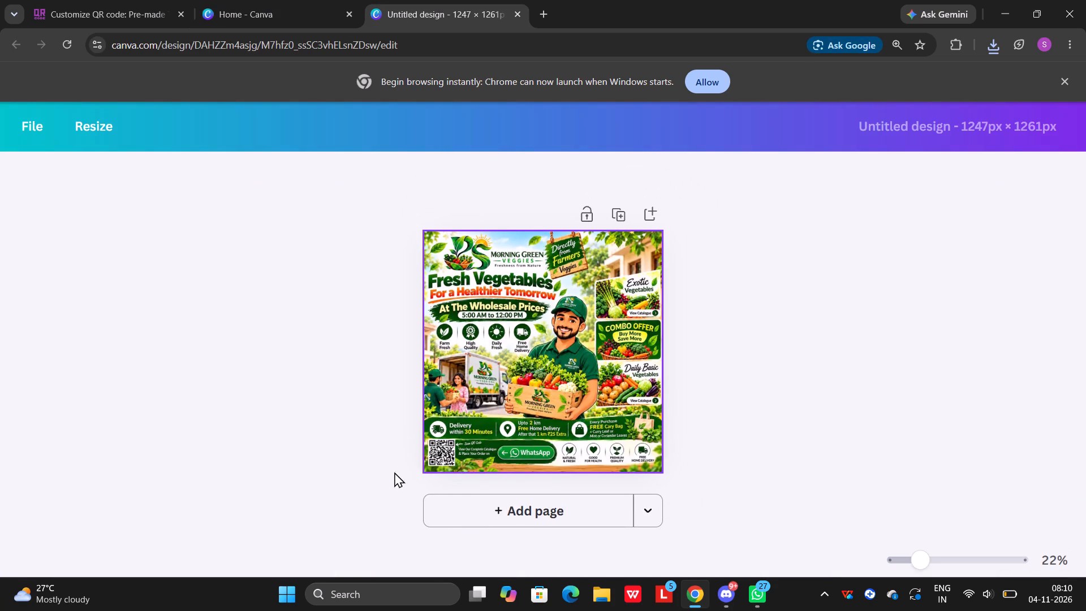
# Upload the newly downloaded QR code PNG from Downloads and add it to the poster.
pyautogui.click(476, 450)
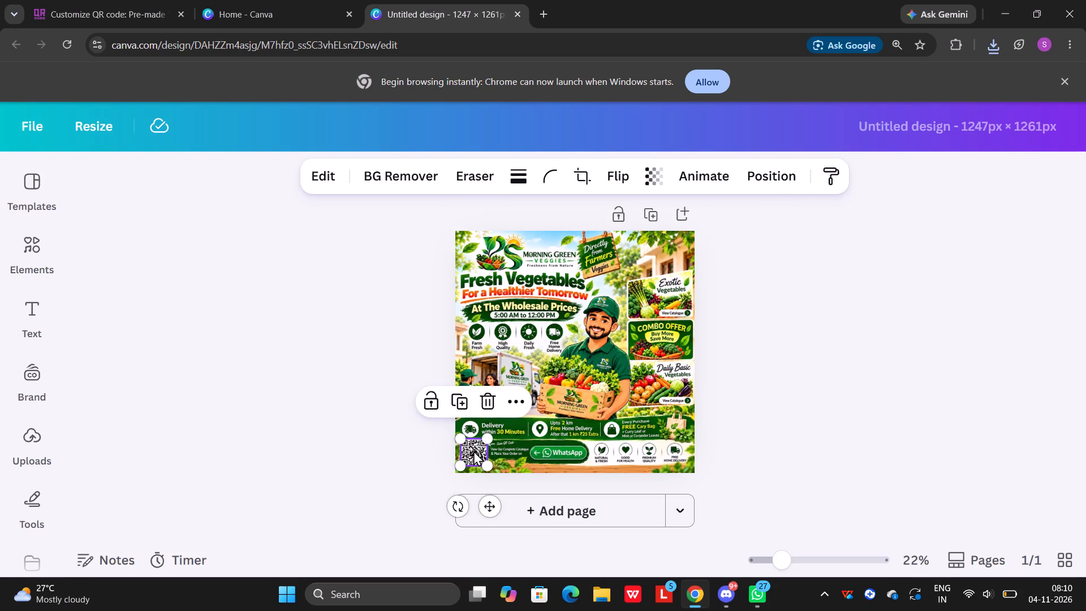
pyautogui.click(36, 449)
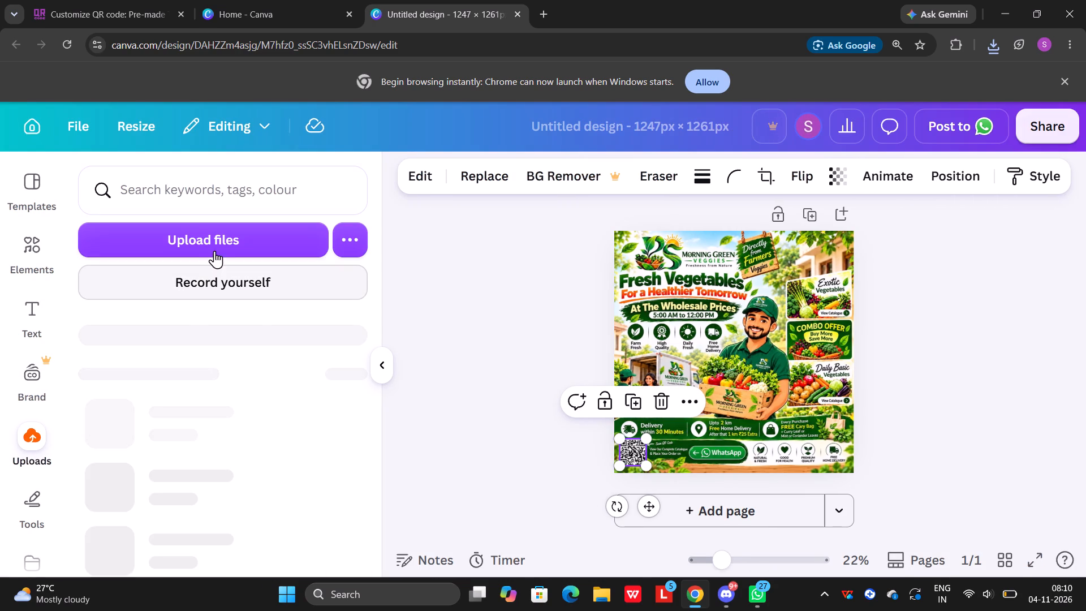
pyautogui.click(214, 246)
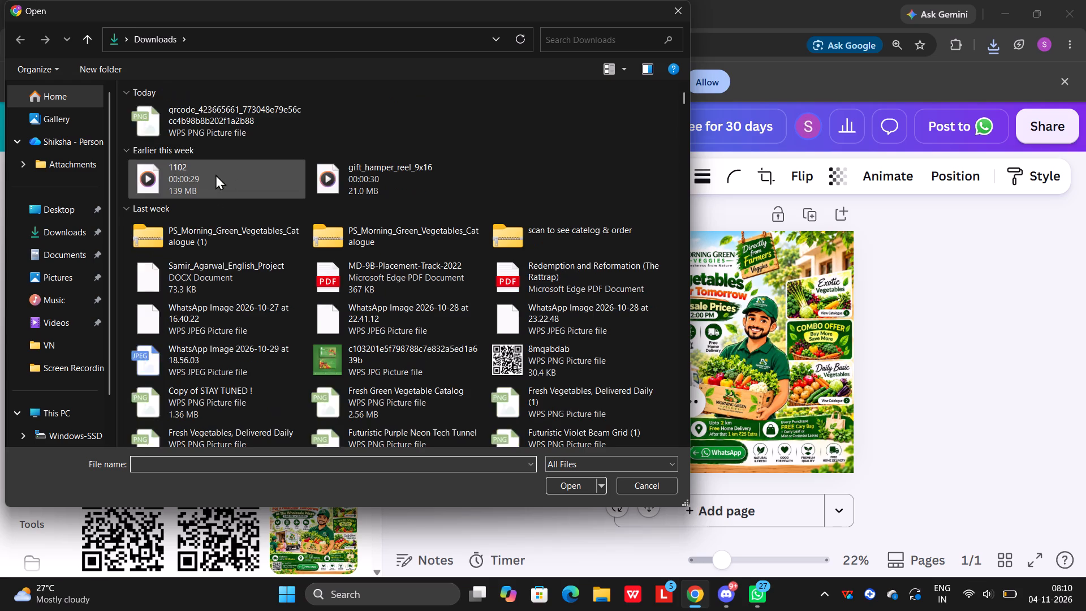
pyautogui.click(243, 127)
pyautogui.click(556, 484)
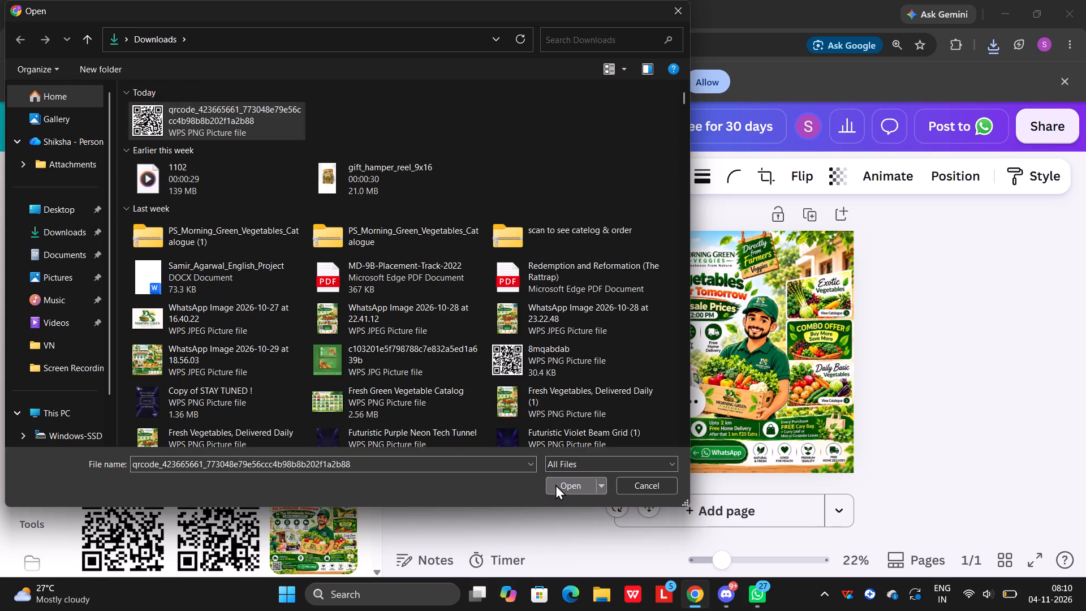
pyautogui.click(117, 515)
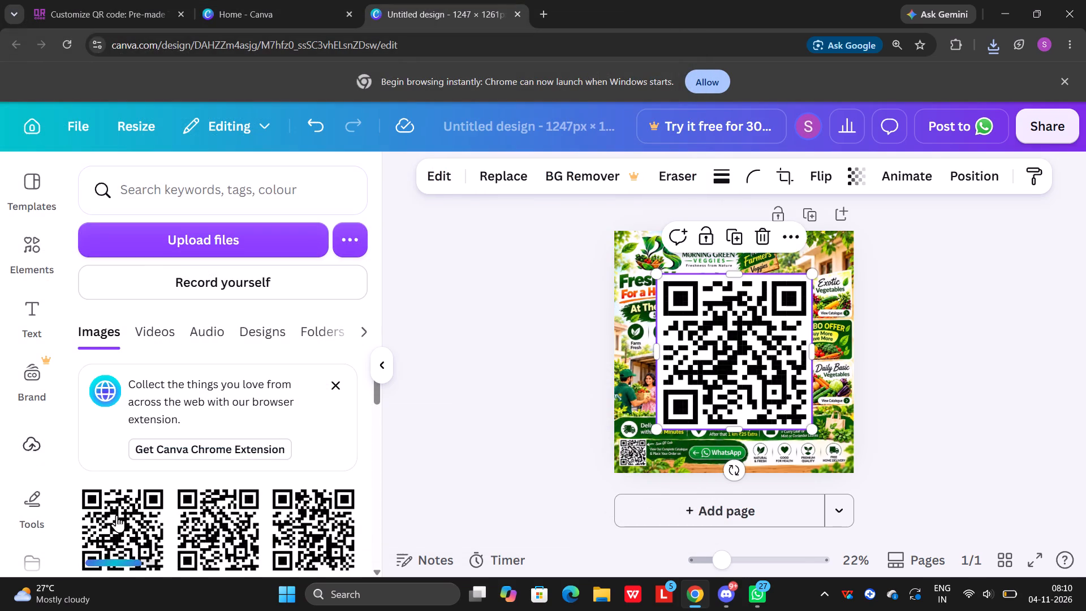
# Delete the old QR code image from the poster's bottom-left corner.
pyautogui.click(631, 453)
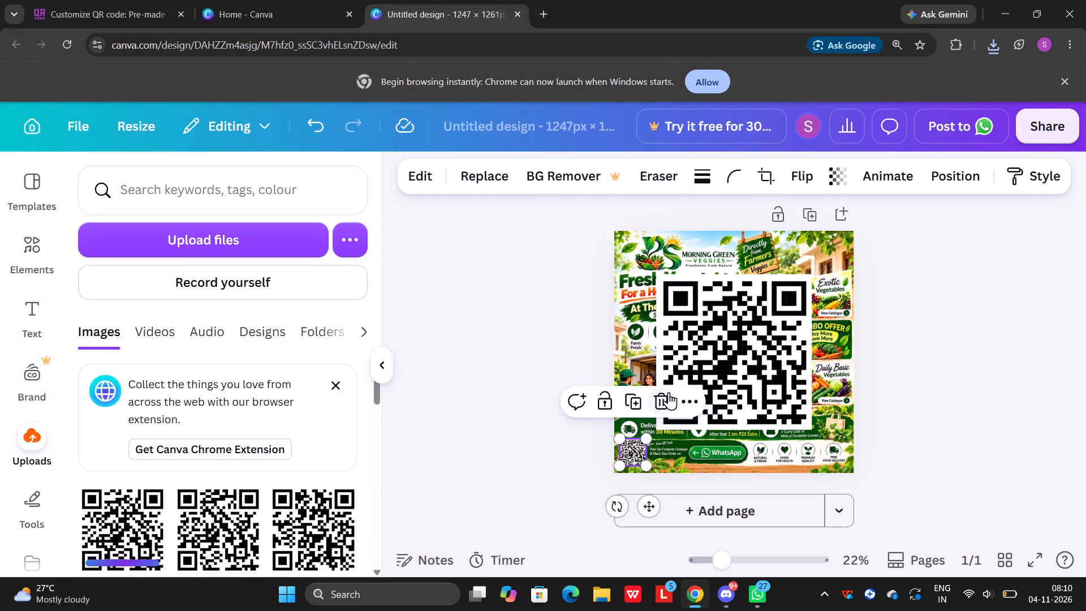
pyautogui.click(669, 392)
# Shrink the new QR code to about 131 x 131 and place it in the poster's bottom-left corner beside "Scan QR Code".
pyautogui.click(706, 340)
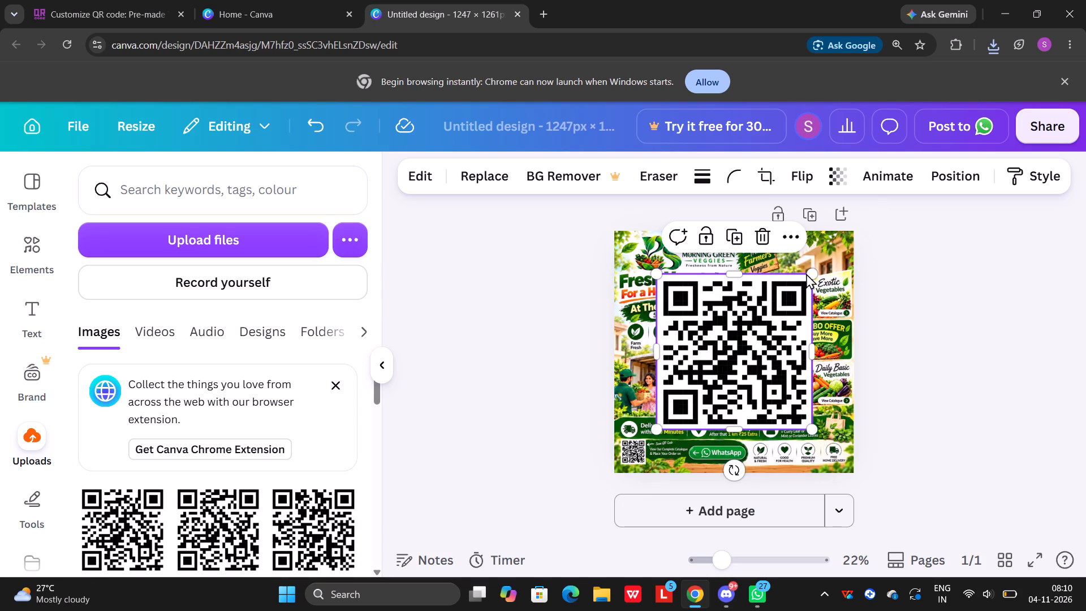
pyautogui.moveTo(810, 272); pyautogui.dragTo(668, 390)
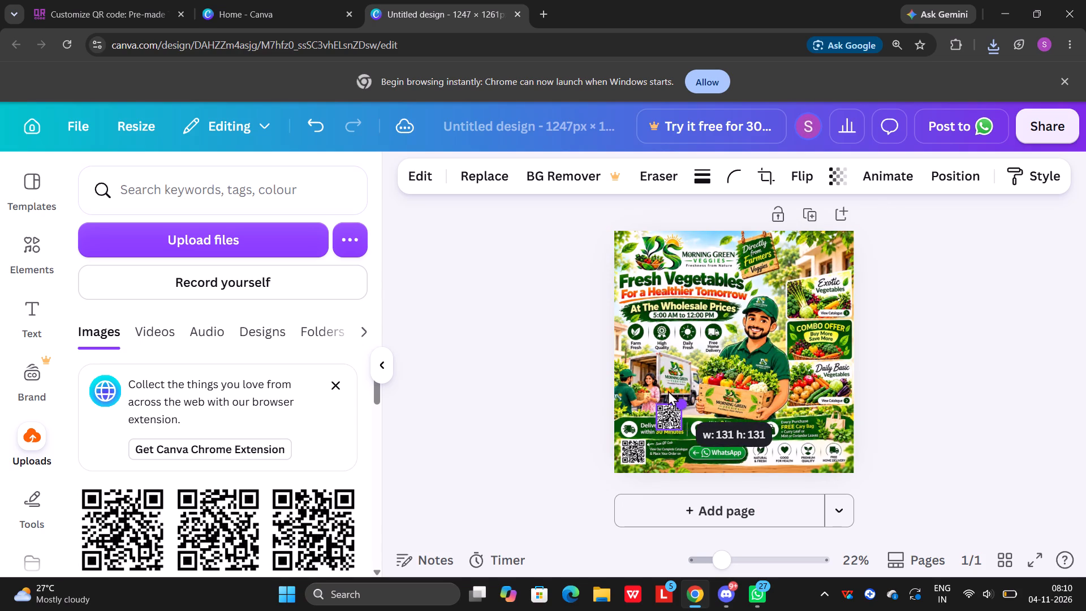
pyautogui.moveTo(669, 421); pyautogui.dragTo(636, 454)
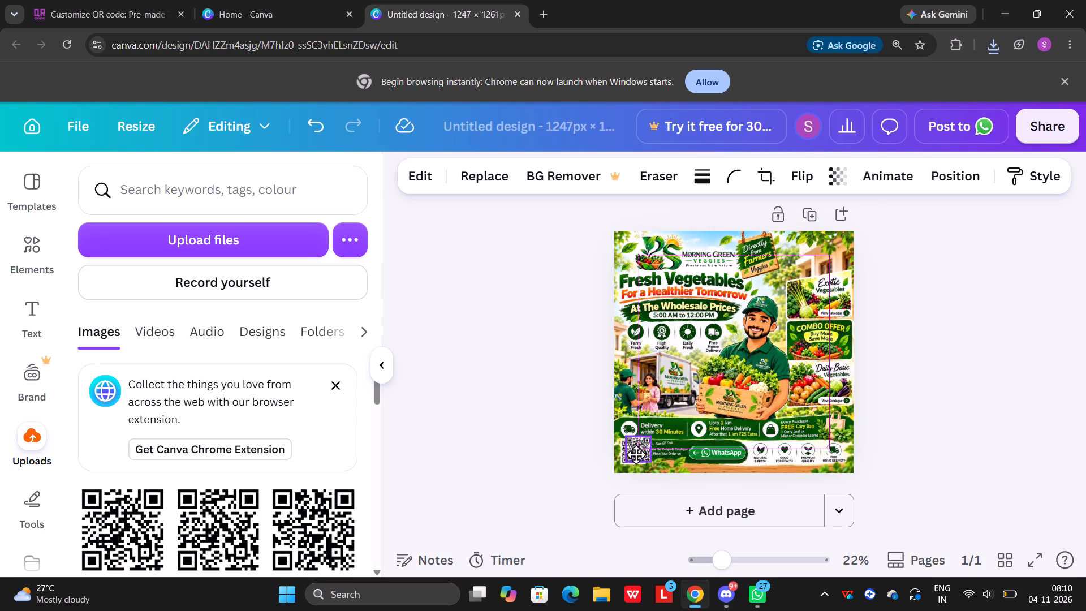
pyautogui.moveTo(636, 454); pyautogui.dragTo(635, 454)
pyautogui.keyDown('ctrl'); pyautogui.scroll(7, 635, 454); pyautogui.keyUp('ctrl')
pyautogui.keyDown('ctrl'); pyautogui.scroll(1, 576, 443); pyautogui.keyUp('ctrl')
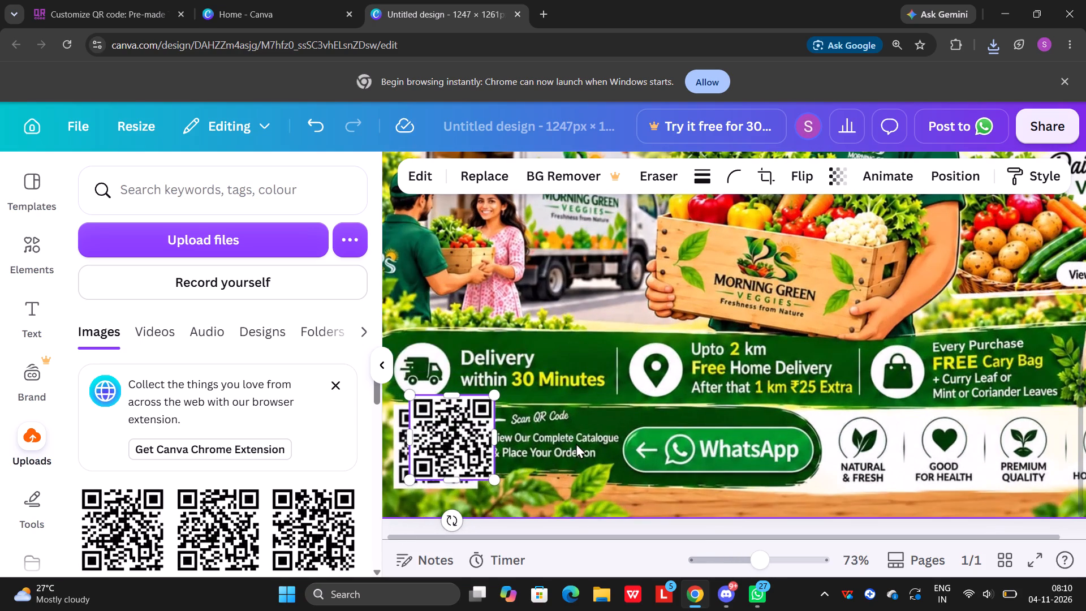
pyautogui.keyDown('ctrl'); pyautogui.scroll(-2, 474, 434); pyautogui.keyUp('ctrl')
pyautogui.moveTo(503, 442); pyautogui.dragTo(495, 461)
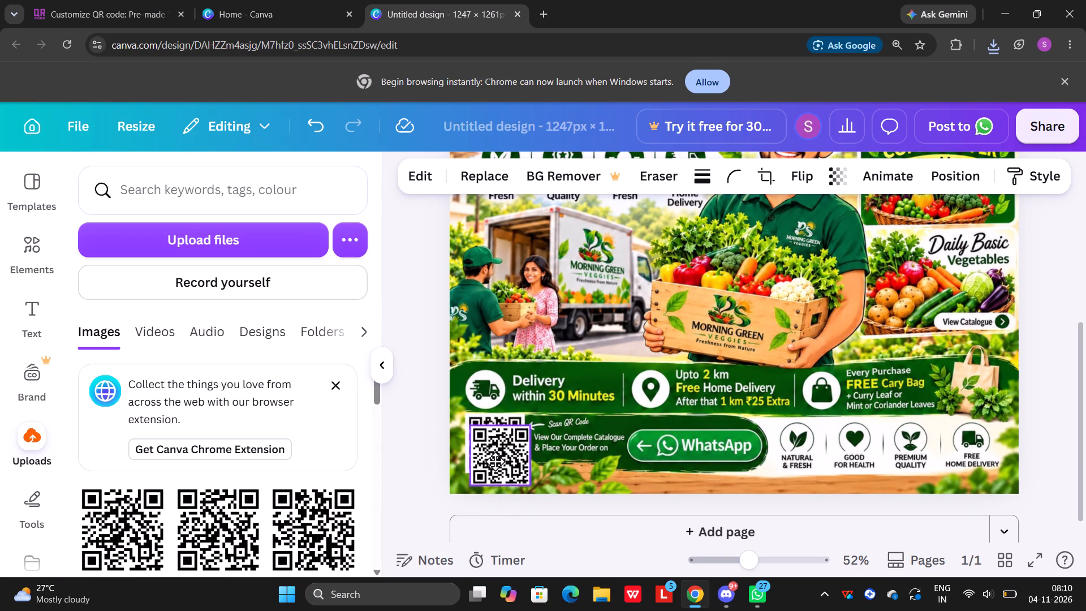
pyautogui.moveTo(495, 461); pyautogui.dragTo(492, 449)
pyautogui.click(391, 442)
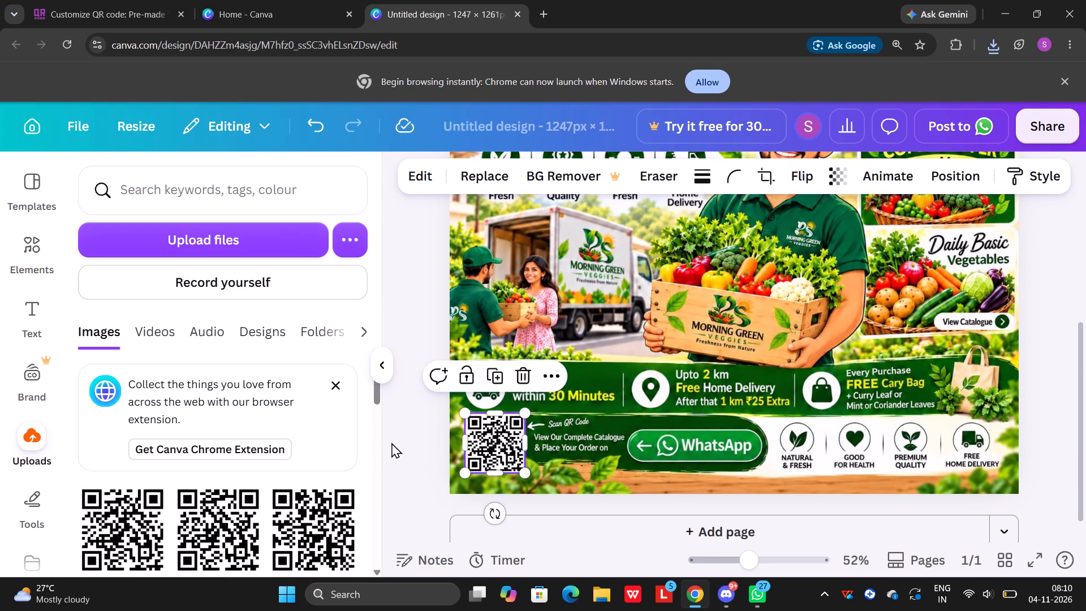
# Download the finished Morning Green Veggies poster as a PNG at its 1,247 × 1,261 px size.
pyautogui.click(1027, 127)
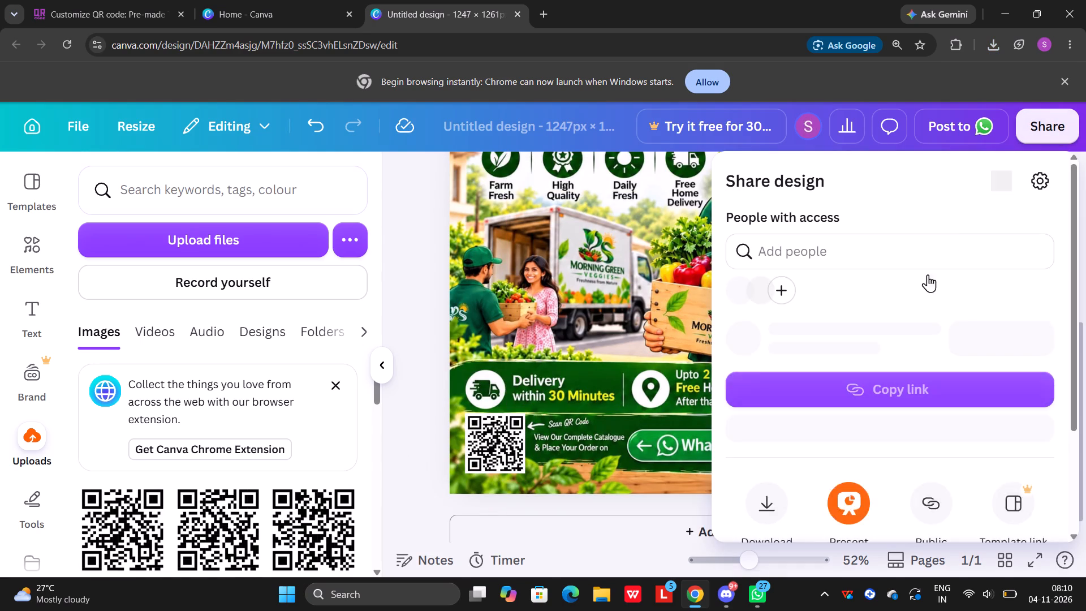
pyautogui.scroll(-1, 779, 491)
pyautogui.click(770, 466)
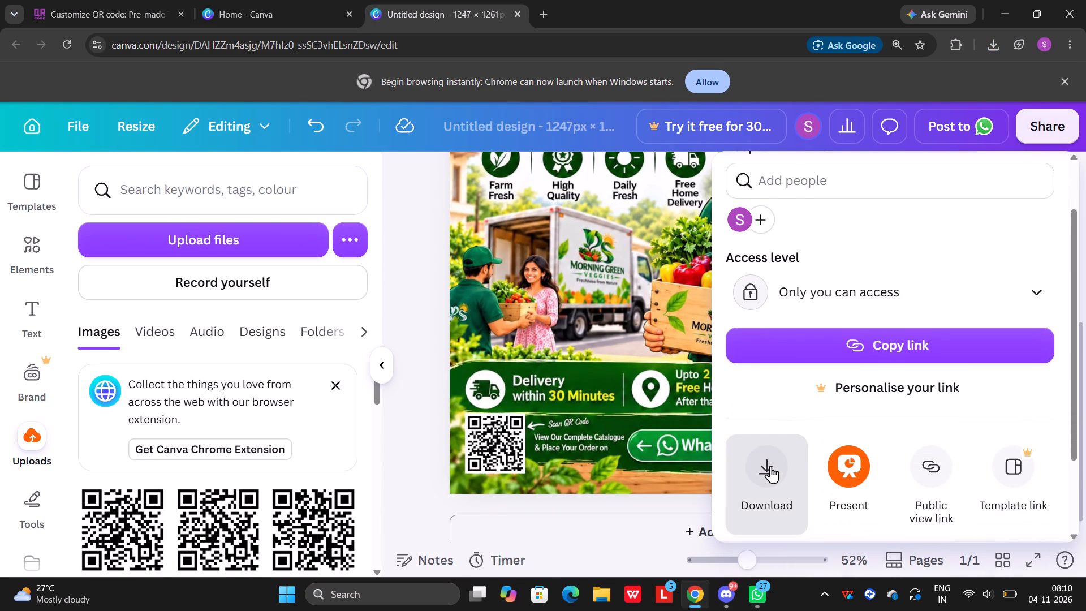
pyautogui.scroll(-5, 806, 489)
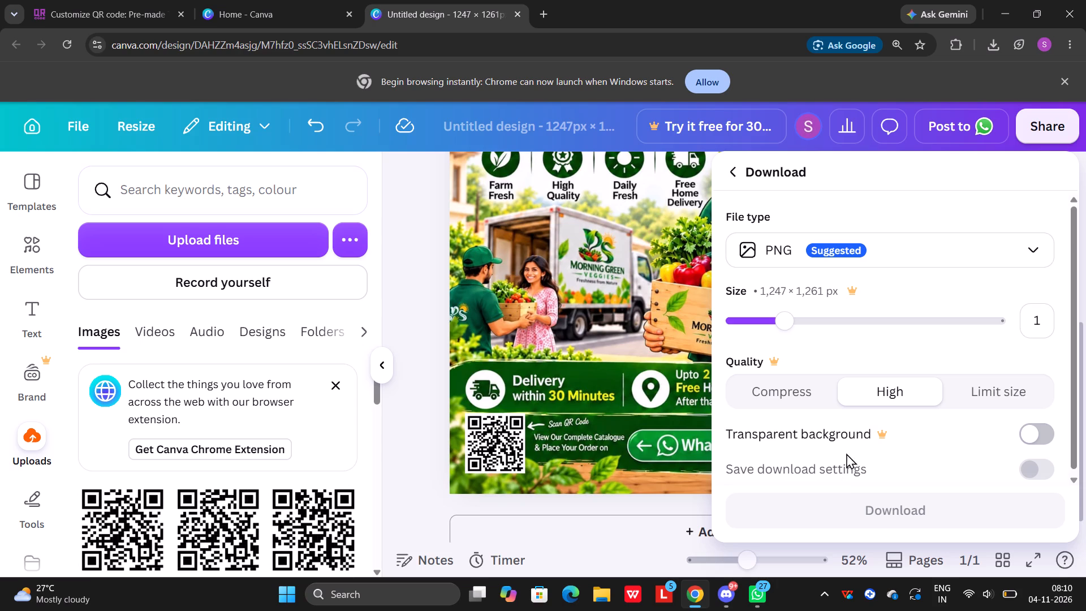
pyautogui.scroll(-2, 847, 441)
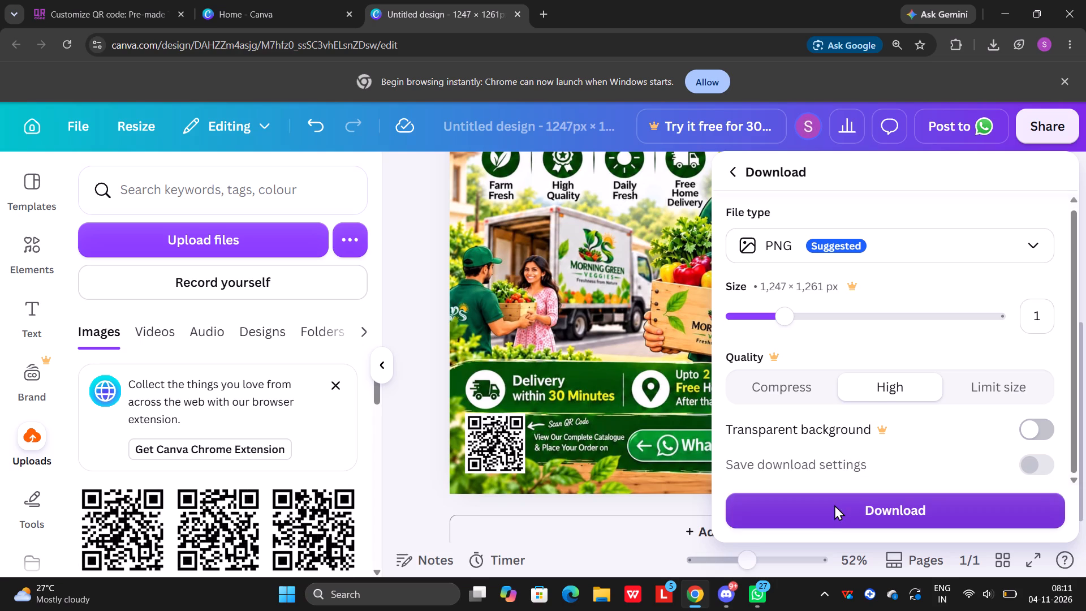
pyautogui.click(836, 514)
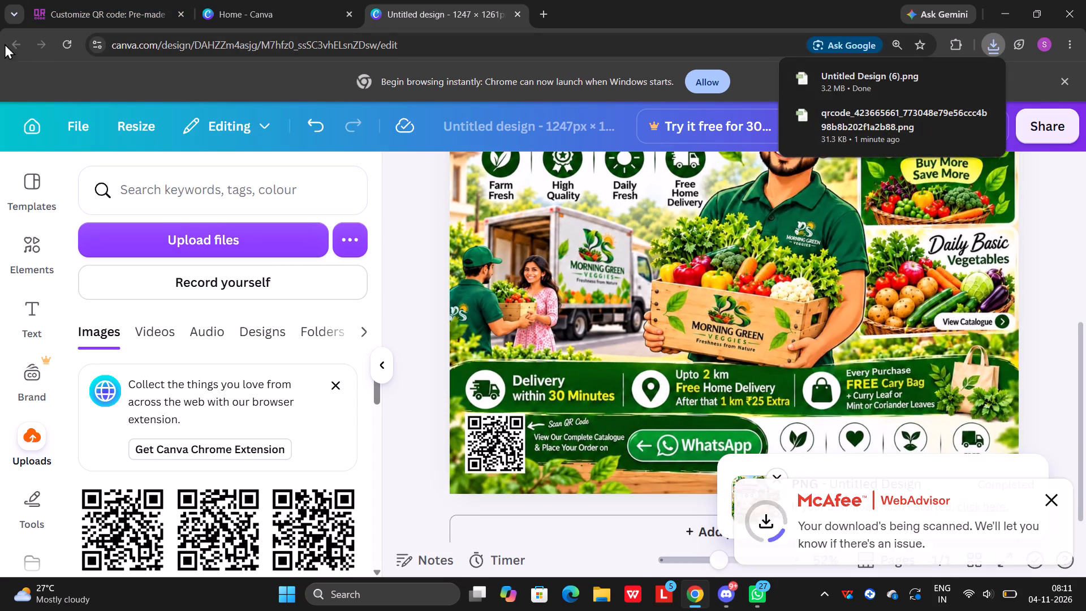
# Return to the Canva home page and open page 2 of the "scan to see catelog & order" business card design.
pyautogui.click(37, 134)
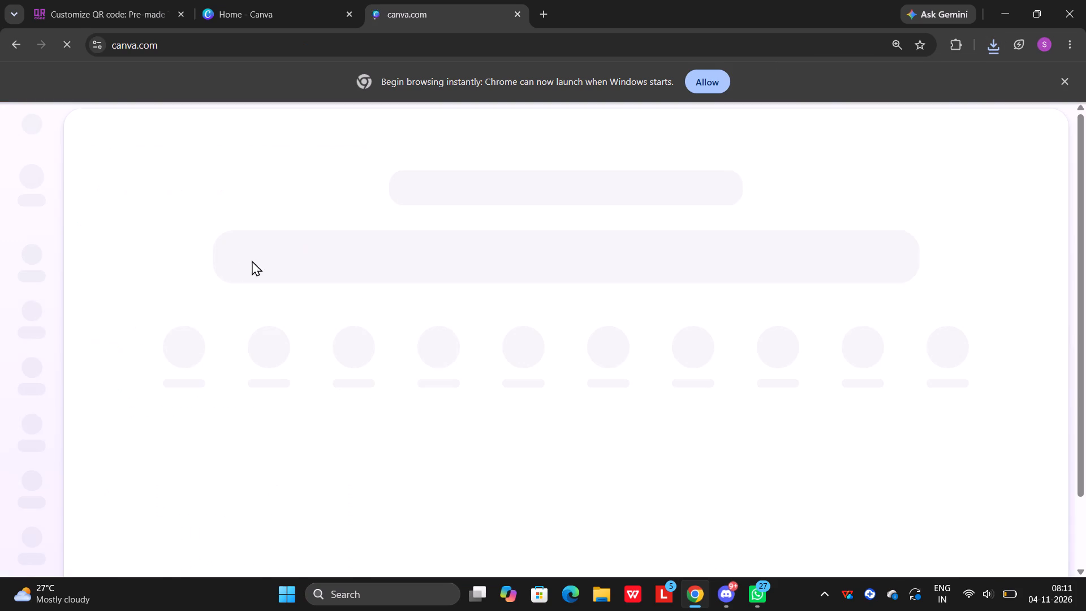
pyautogui.scroll(-2, 189, 384)
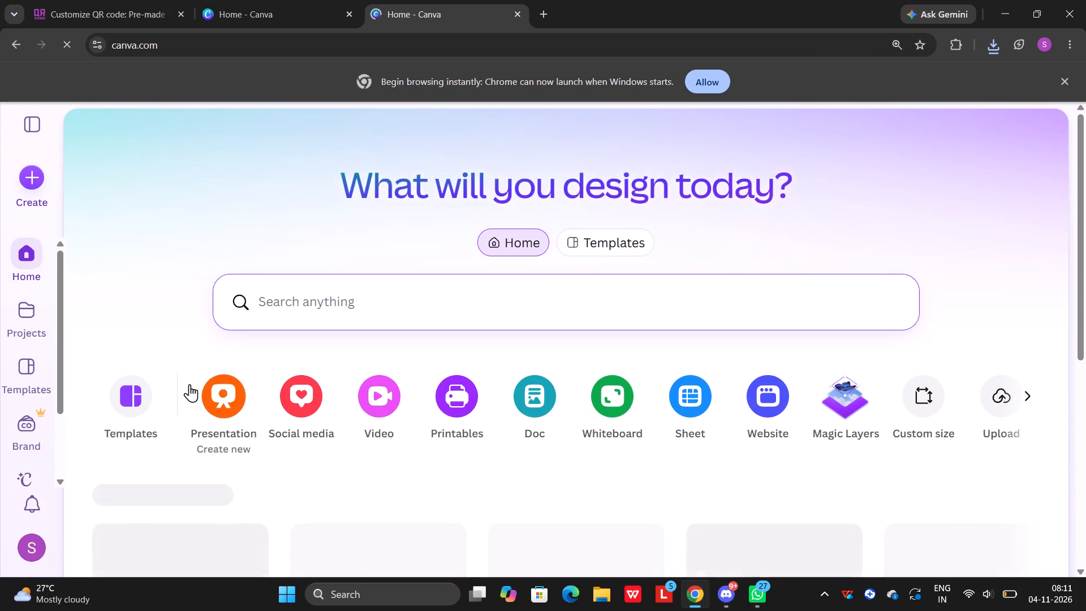
pyautogui.scroll(-1, 301, 410)
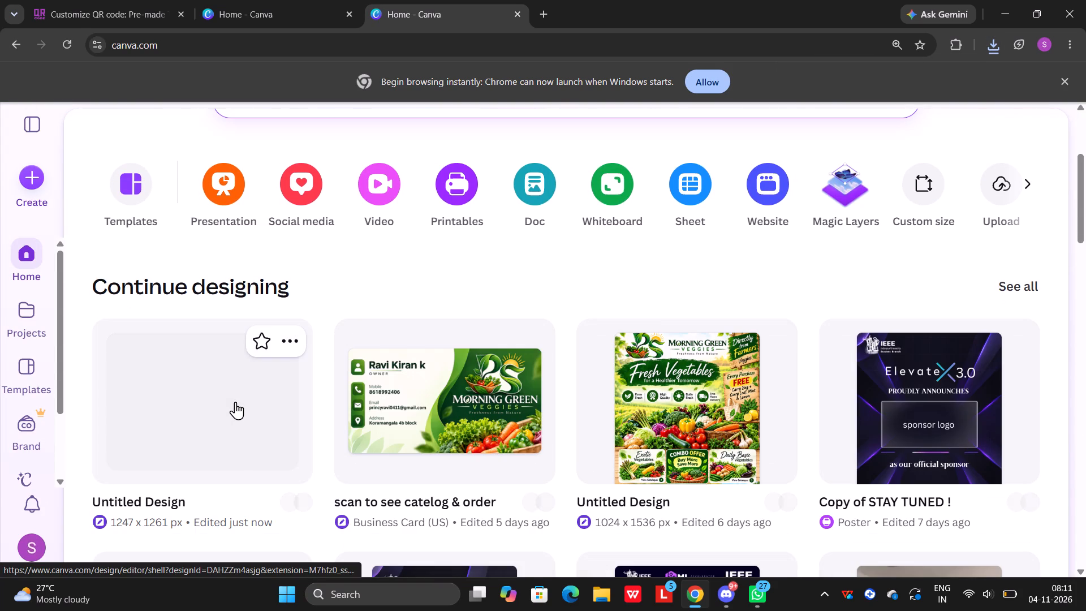
pyautogui.click(472, 415)
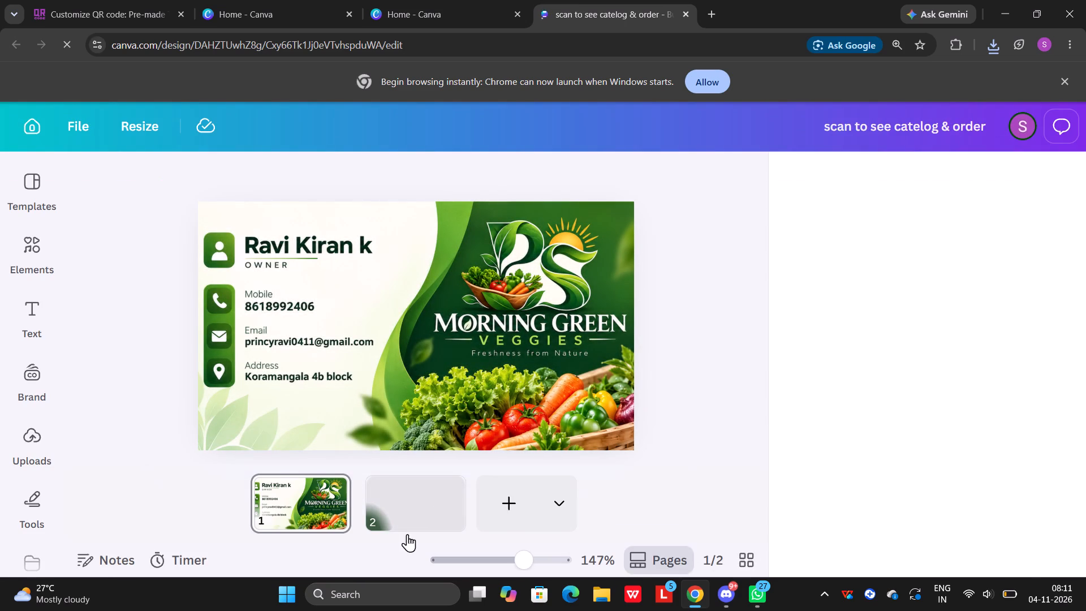
pyautogui.click(407, 503)
# Add the newest uploaded QR code image to page 2 of the business card.
pyautogui.click(430, 295)
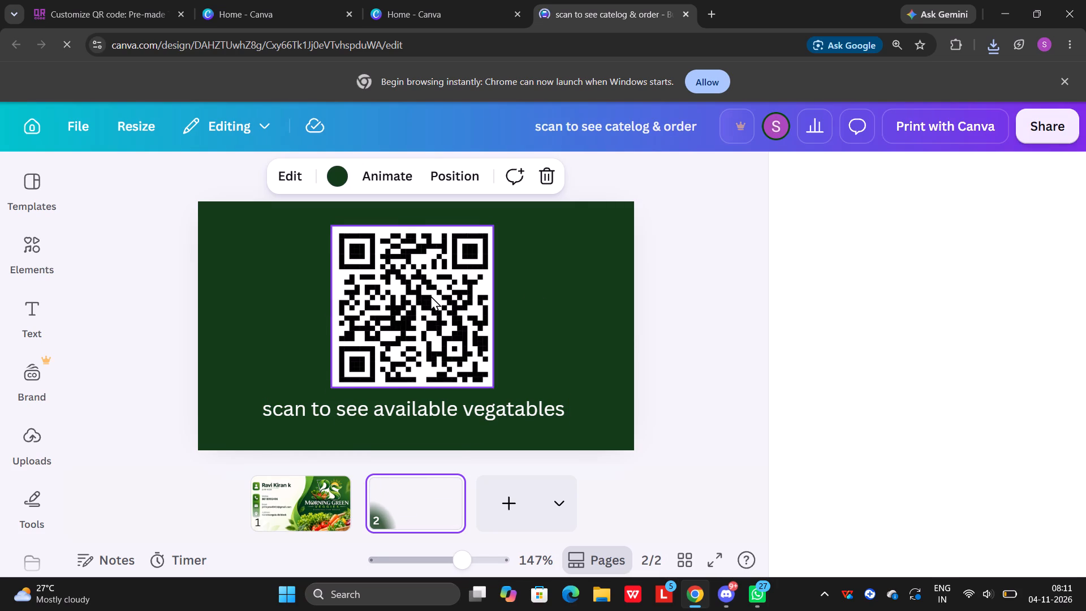
pyautogui.click(33, 453)
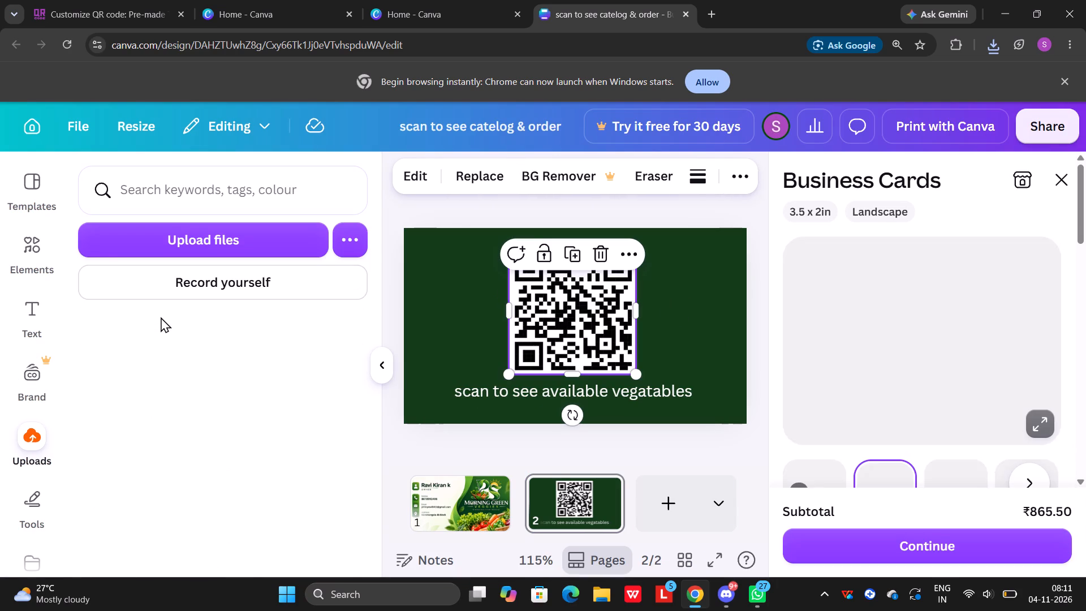
pyautogui.scroll(-2, 125, 525)
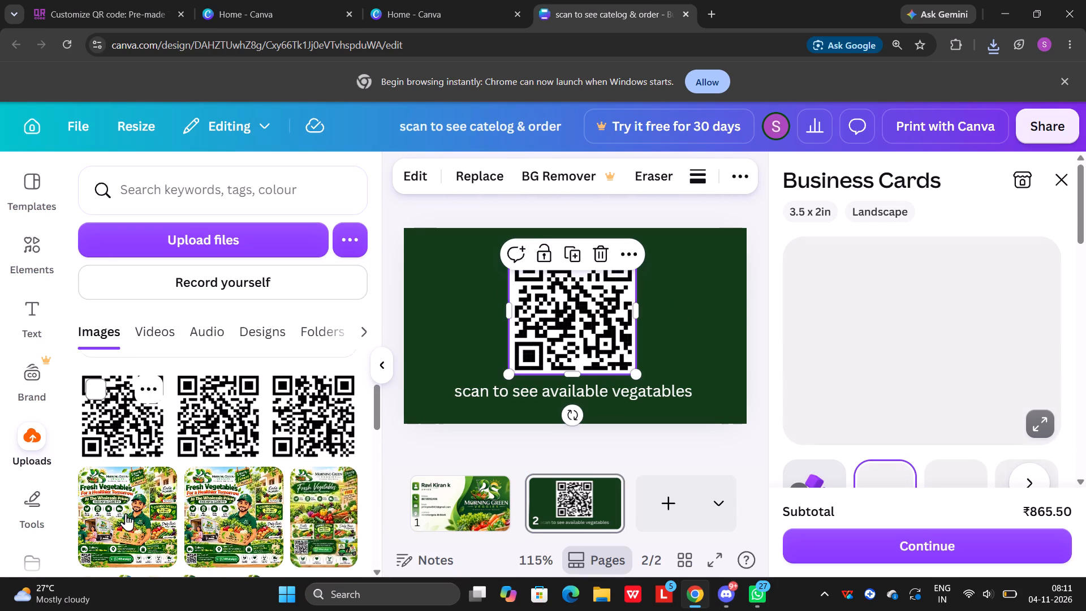
pyautogui.click(121, 405)
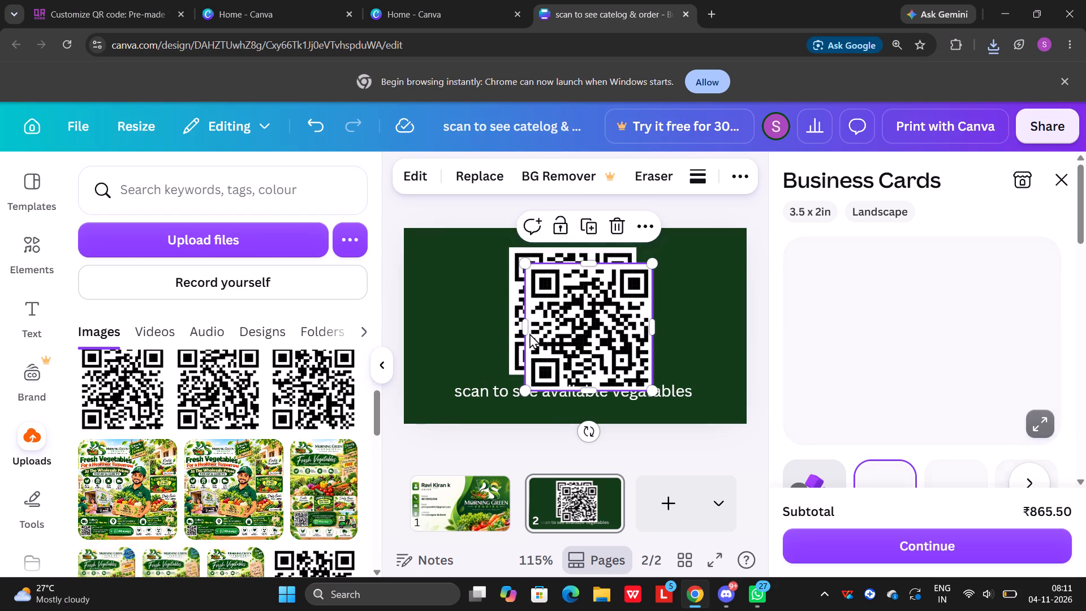
# Delete the old QR code image from behind the new one on page 2 of the business card.
pyautogui.click(516, 317)
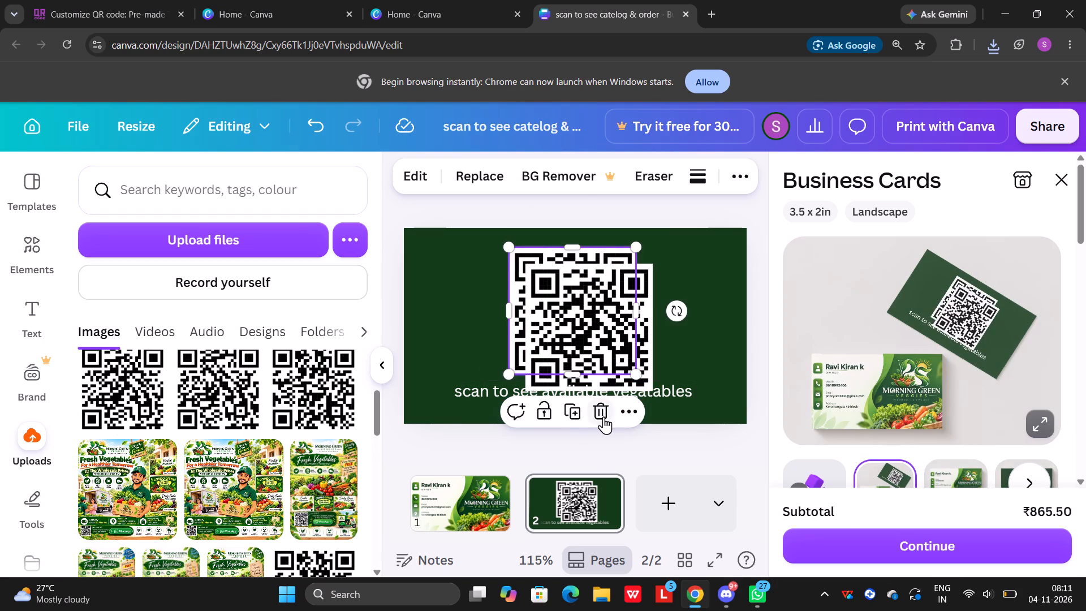
pyautogui.click(602, 416)
# Centre the new QR code horizontally on the card, just above the "scan to see available vegatables" text.
pyautogui.moveTo(581, 358); pyautogui.dragTo(568, 346)
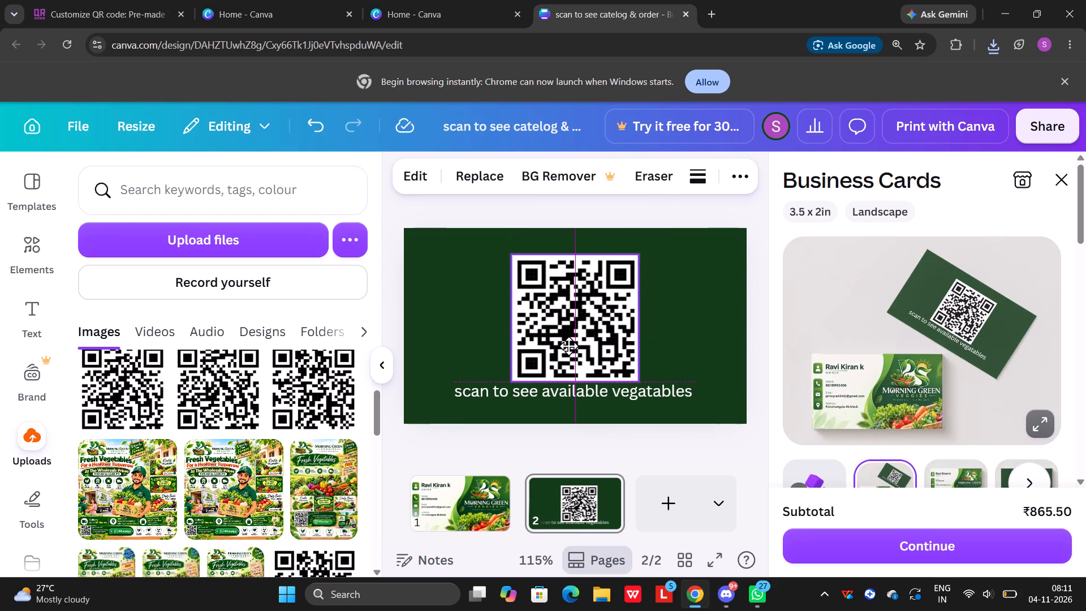
pyautogui.moveTo(568, 346); pyautogui.dragTo(564, 341)
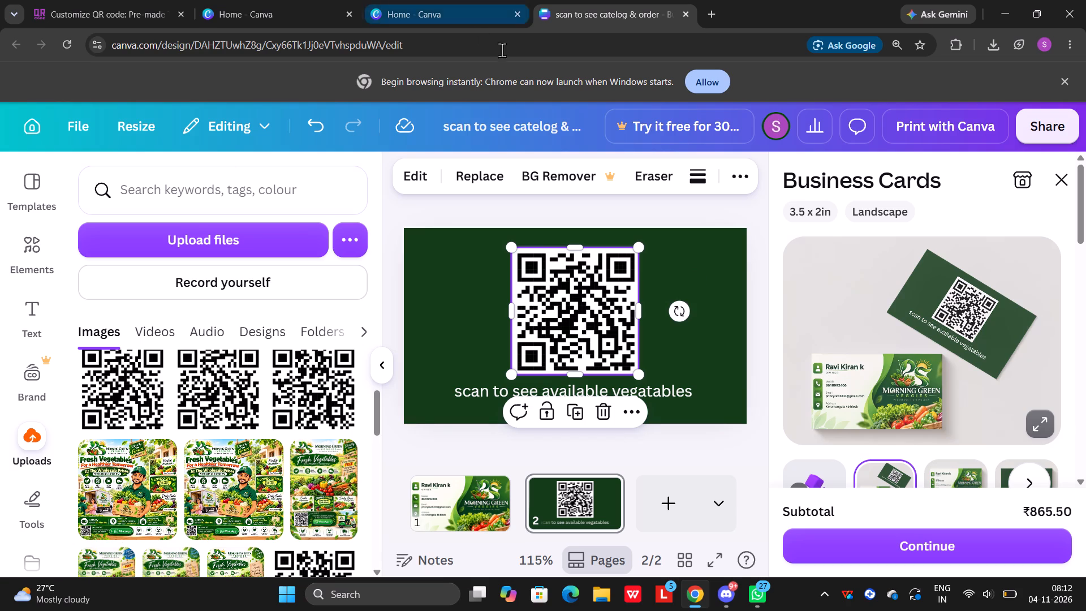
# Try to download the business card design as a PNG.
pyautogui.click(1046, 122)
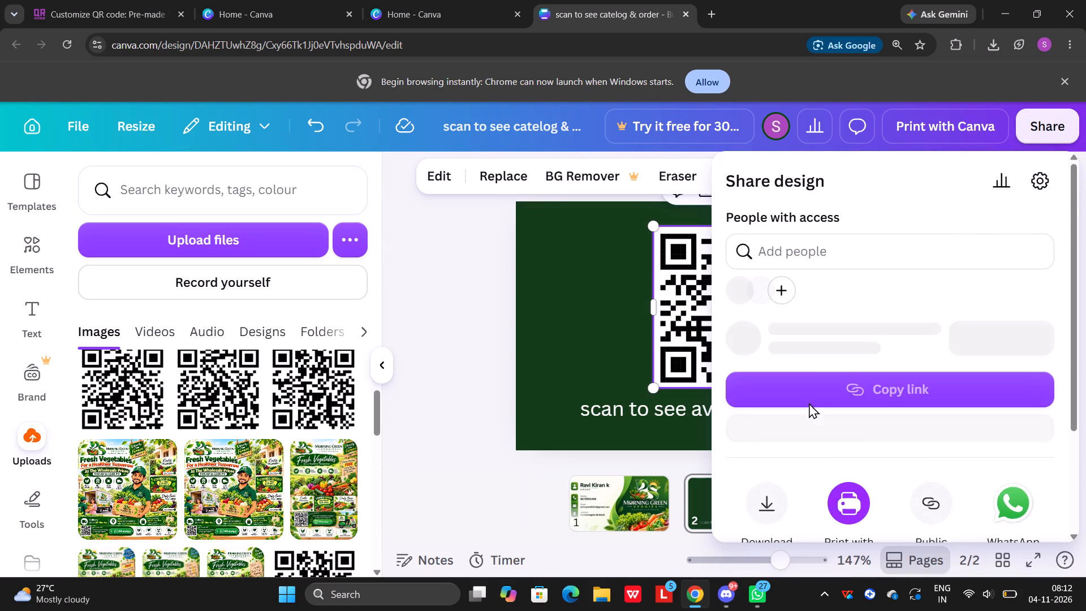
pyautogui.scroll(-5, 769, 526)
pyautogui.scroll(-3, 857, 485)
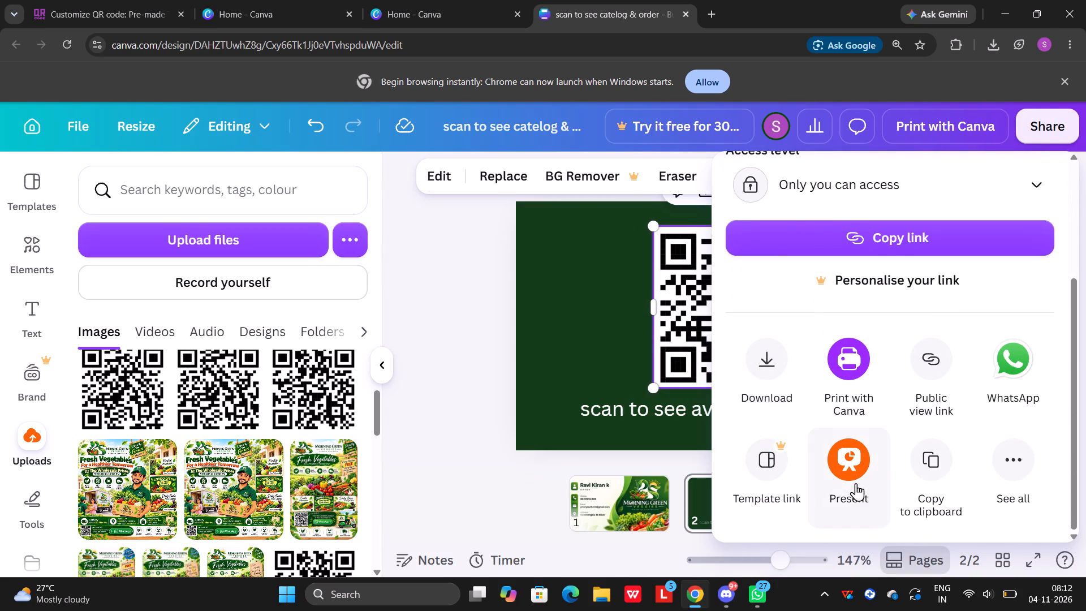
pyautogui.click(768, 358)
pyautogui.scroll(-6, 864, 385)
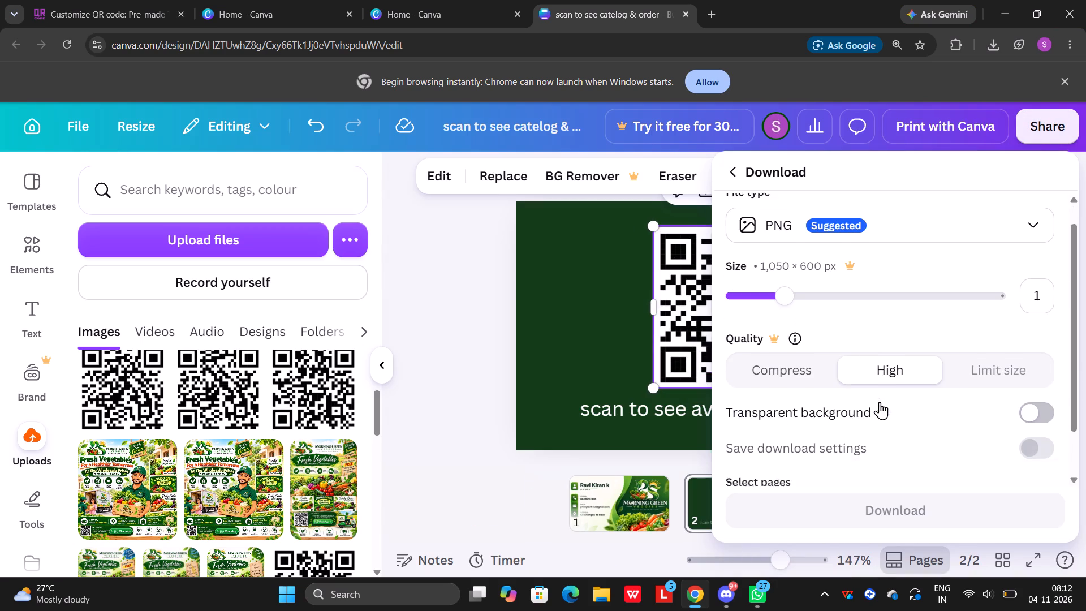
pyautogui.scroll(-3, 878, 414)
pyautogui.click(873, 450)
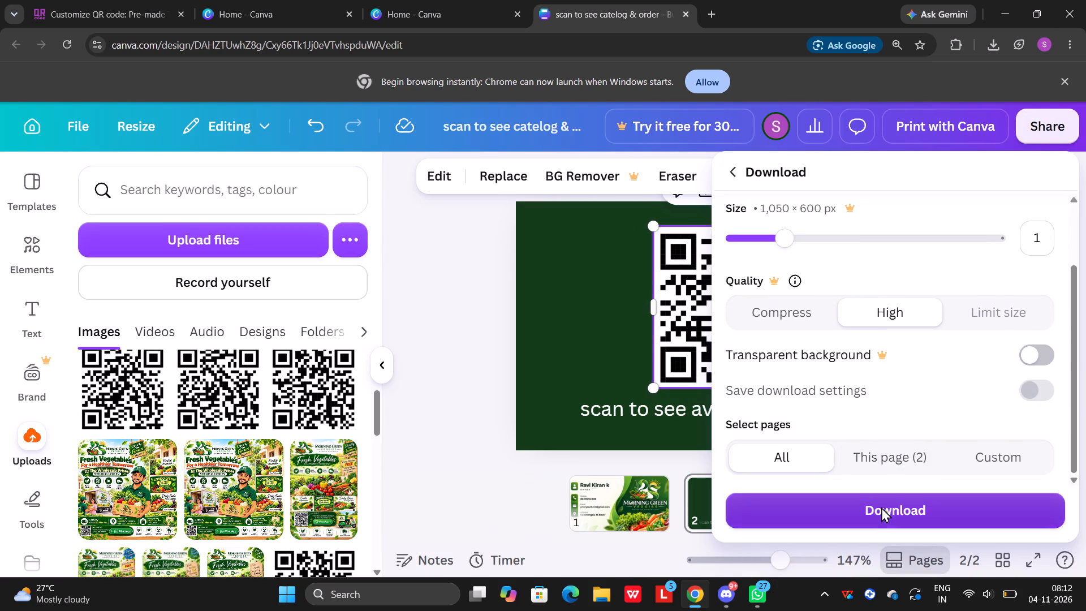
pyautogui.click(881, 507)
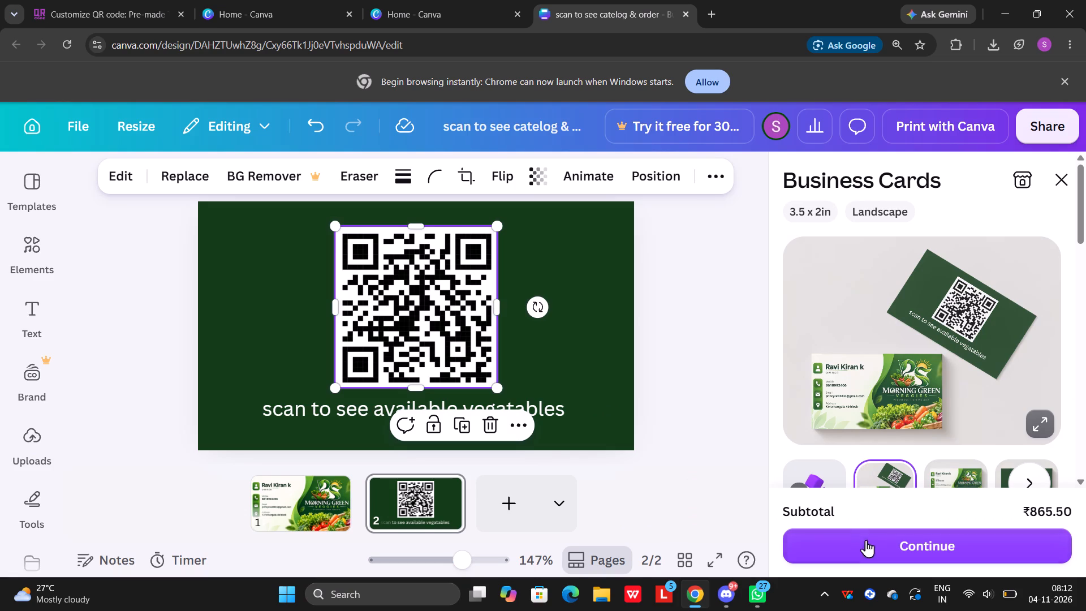